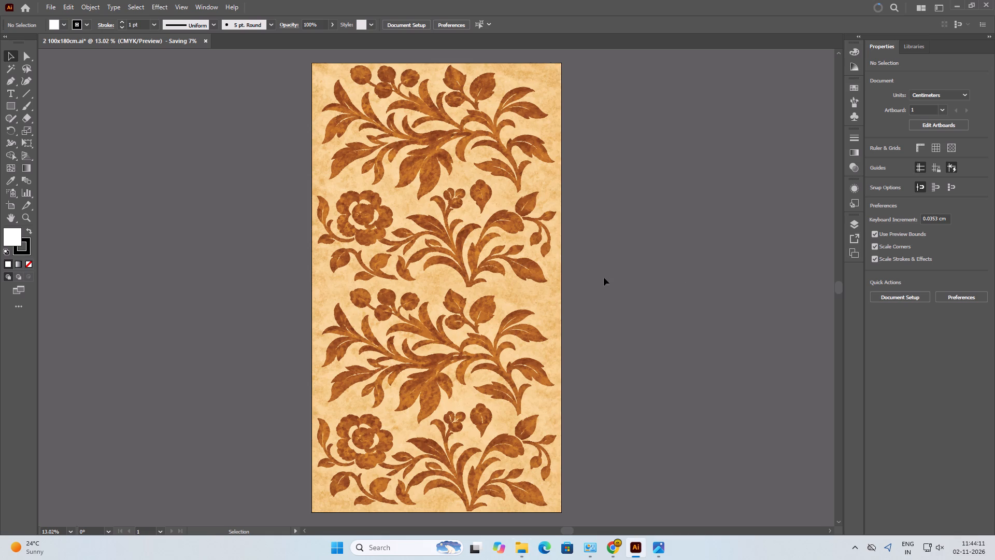
Open Task Manager.
right_click(704, 545)
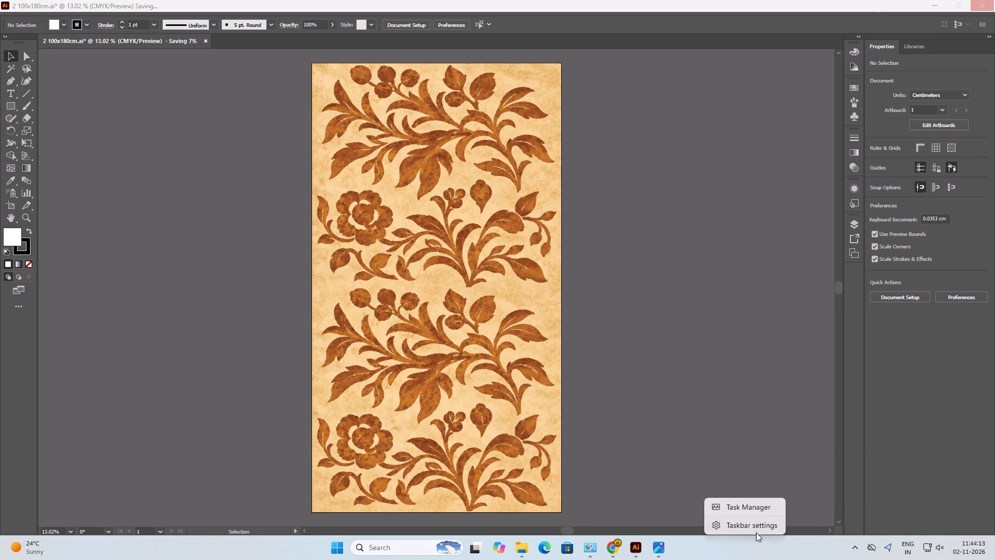
click(760, 507)
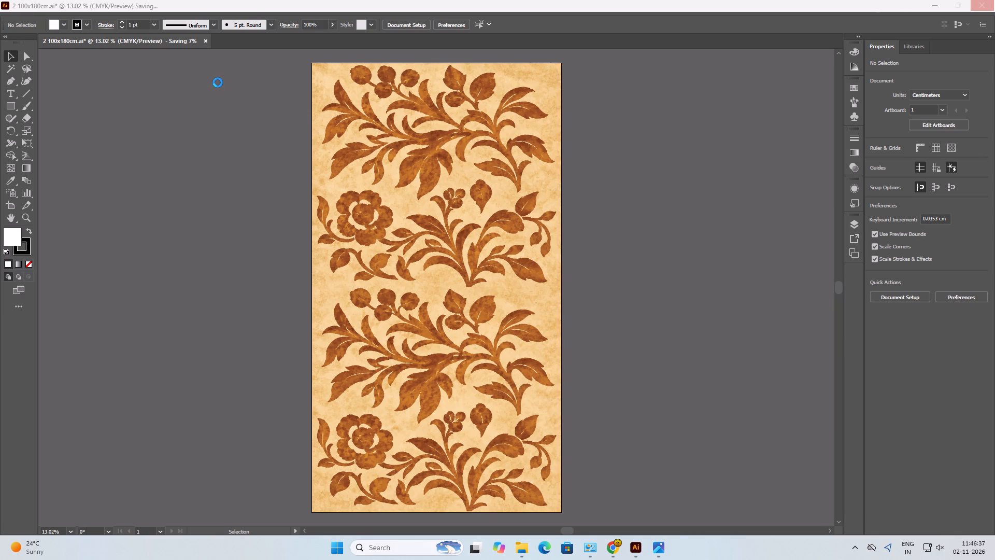
Switch to the Photos app and examine the reference photo with the Fornari 304 notes and the two floral combo samples.
click(650, 549)
scroll(411, 180, down, 5)
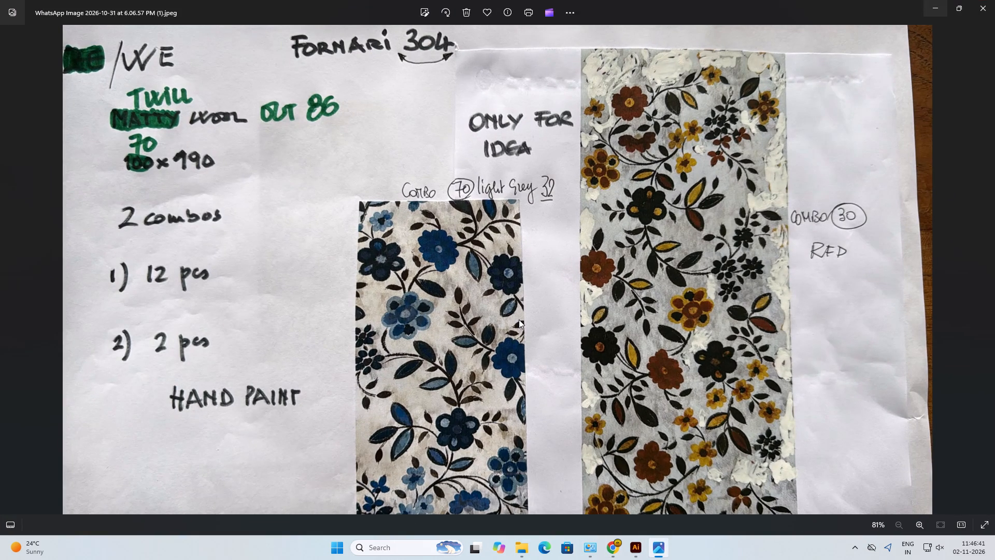
scroll(519, 319, up, 1)
scroll(290, 115, up, 6)
scroll(394, 180, down, 5)
scroll(444, 321, down, 8)
Start a screen snip of the floral reference photo.
click(448, 252)
key(shift+super+s)
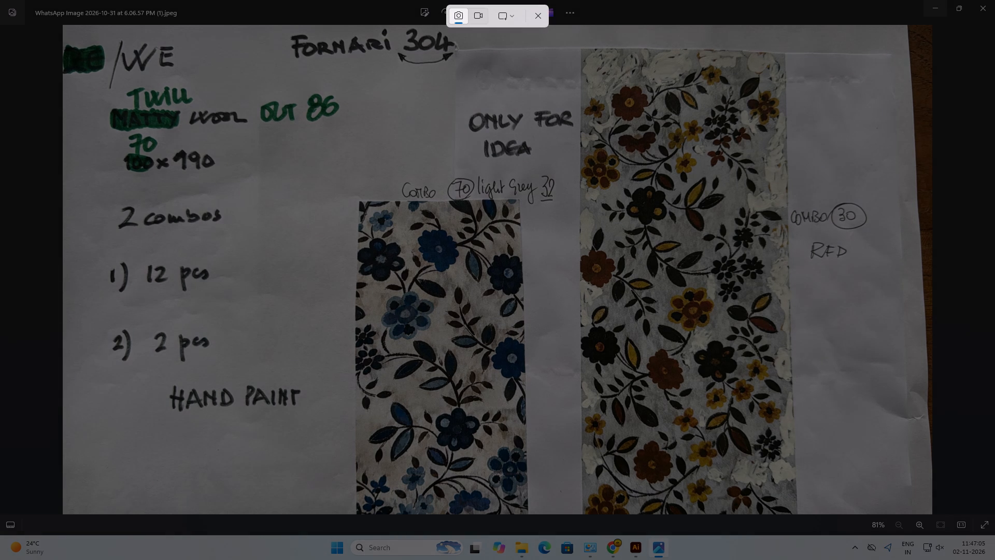
Capture a screen snip of the whole visible blue floral swatch in the WhatsApp reference photo.
drag(357, 200, 512, 501)
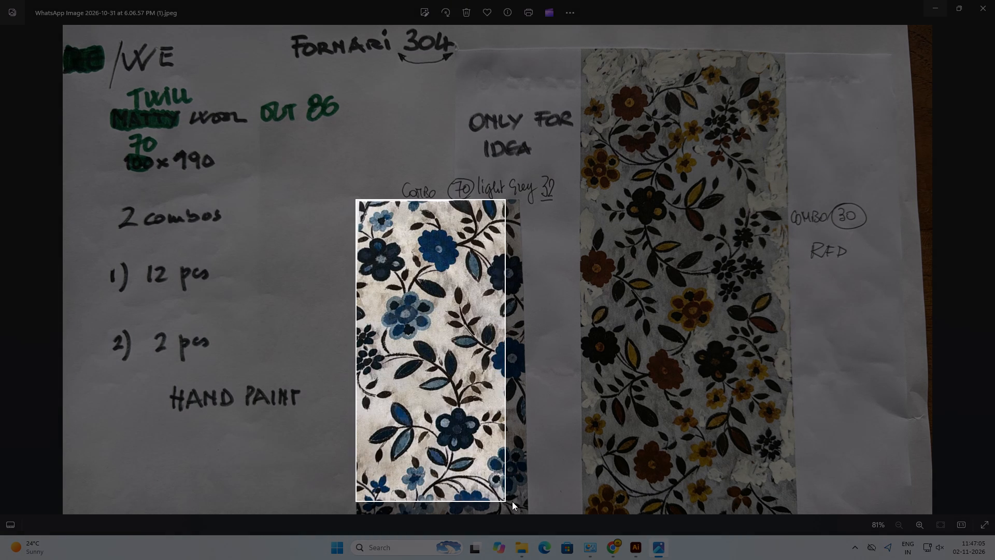
drag(512, 501, 522, 510)
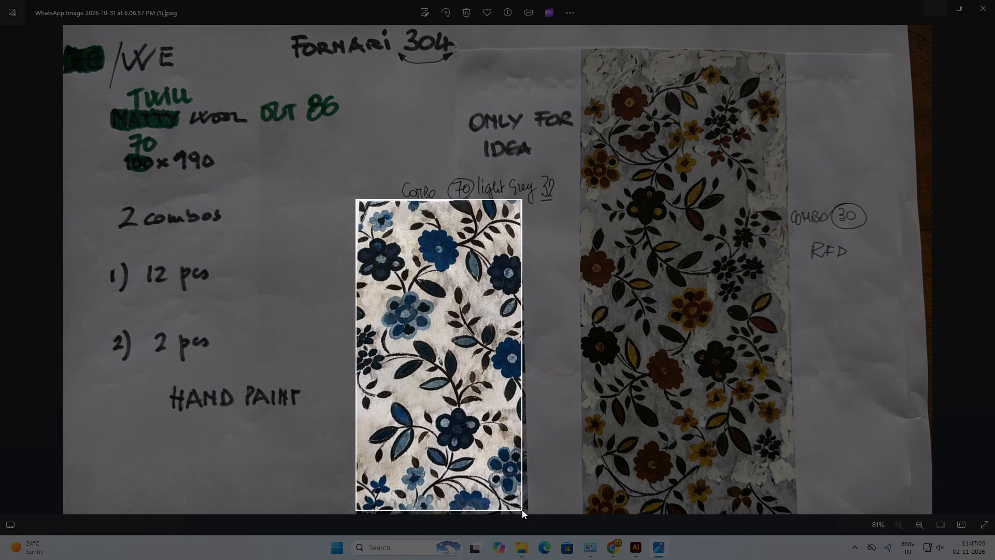
drag(522, 510, 530, 514)
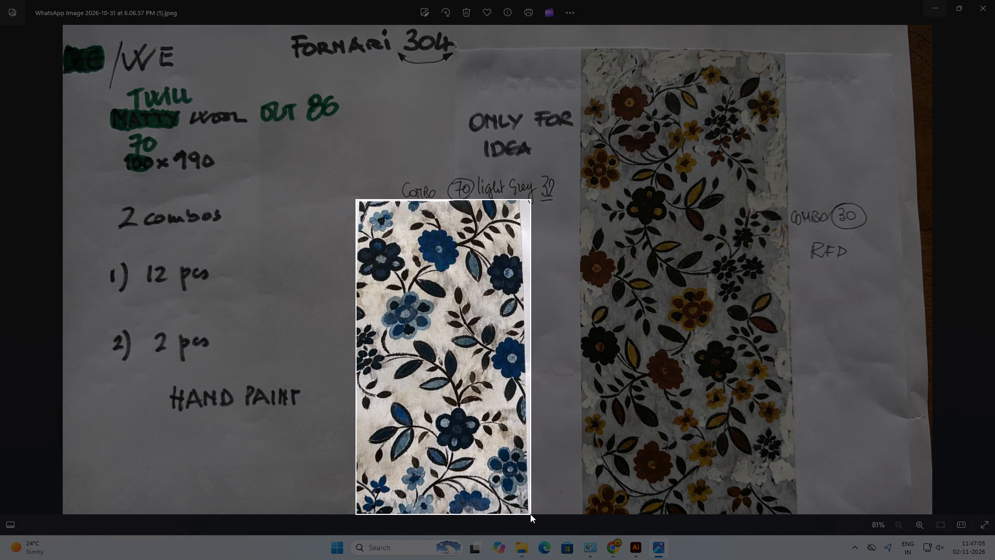
drag(530, 514, 527, 514)
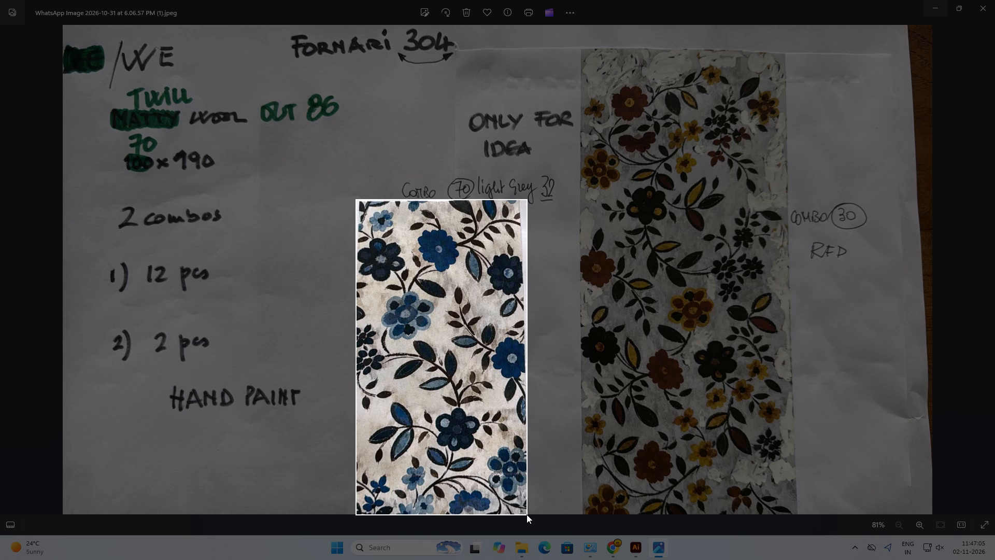
drag(527, 514, 529, 514)
click(610, 550)
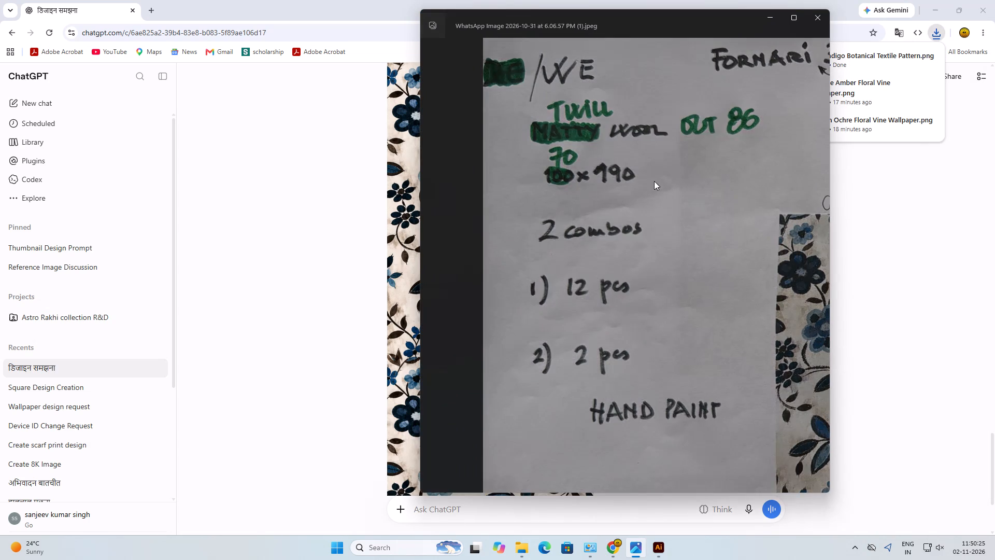
click(816, 22)
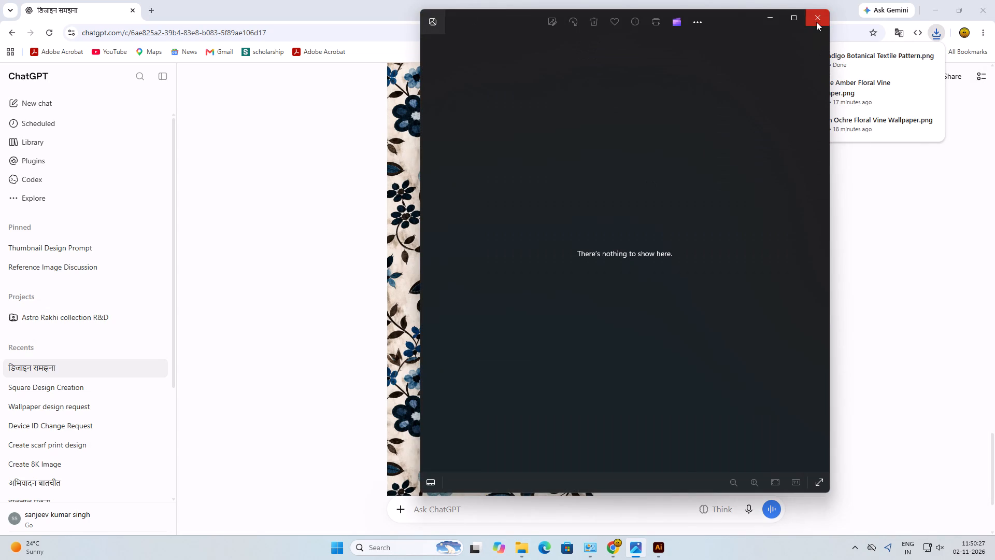
Open the downloaded Blue Indigo Botanical Textile Pattern image to inspect it, and minimise the windows to reach the desktop.
click(869, 68)
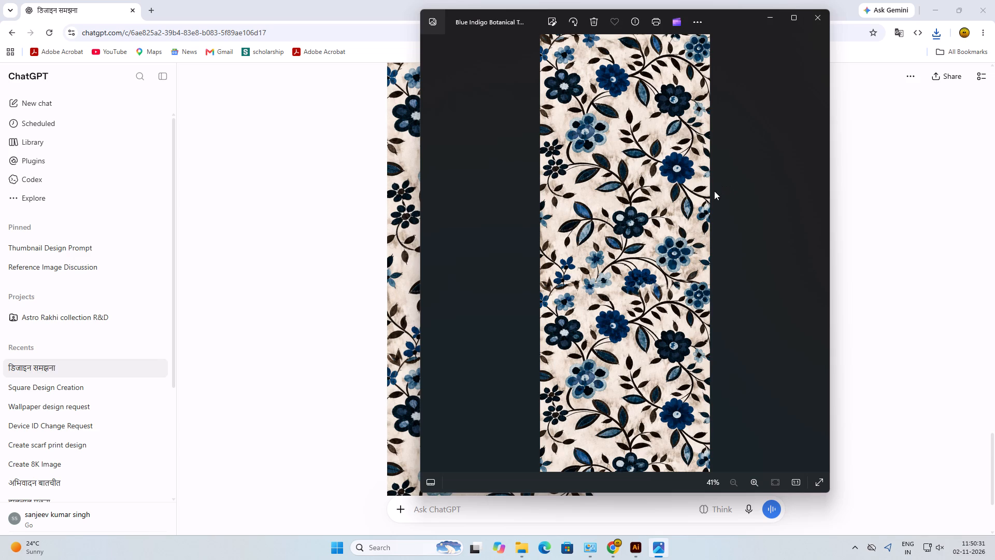
scroll(692, 196, down, 3)
click(927, 4)
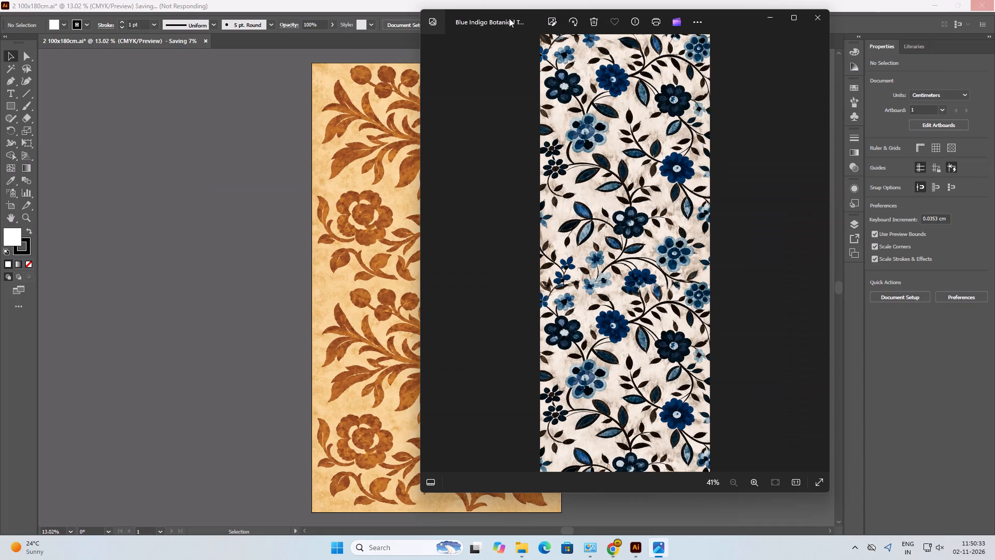
click(994, 559)
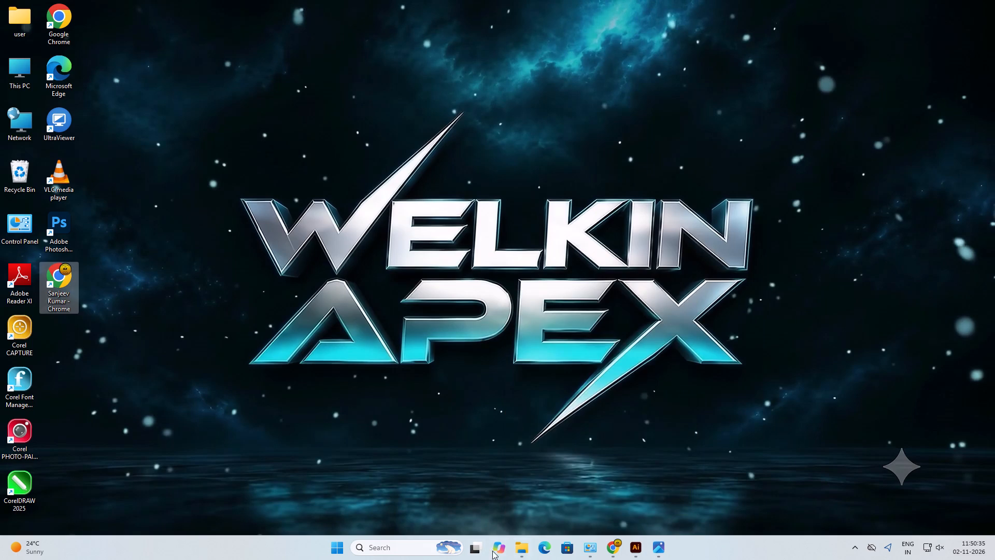
click(520, 544)
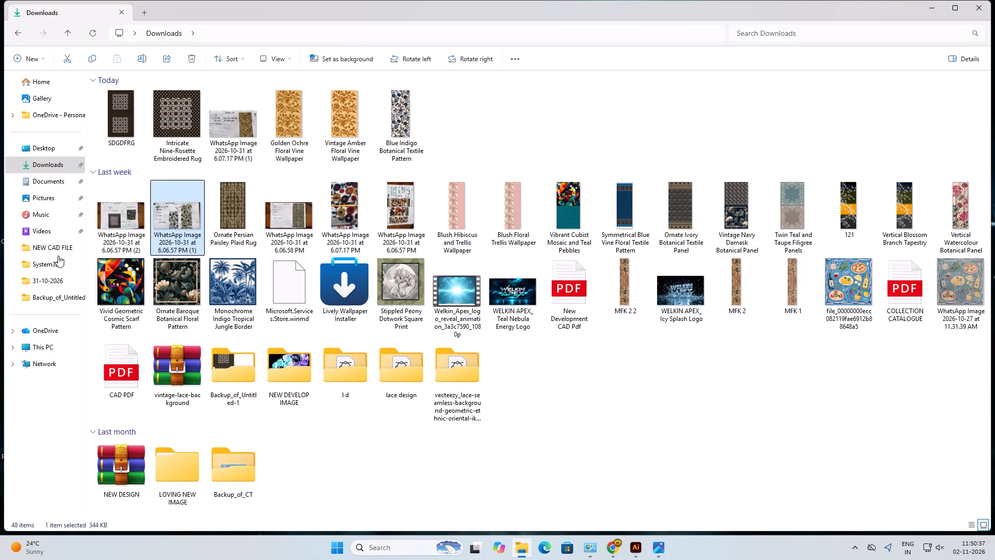
click(29, 196)
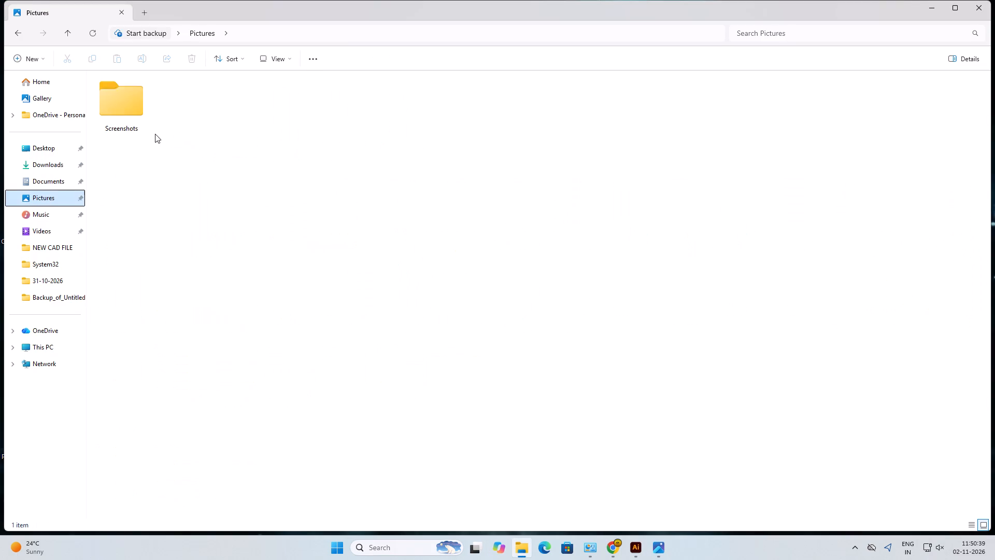
double_click(127, 113)
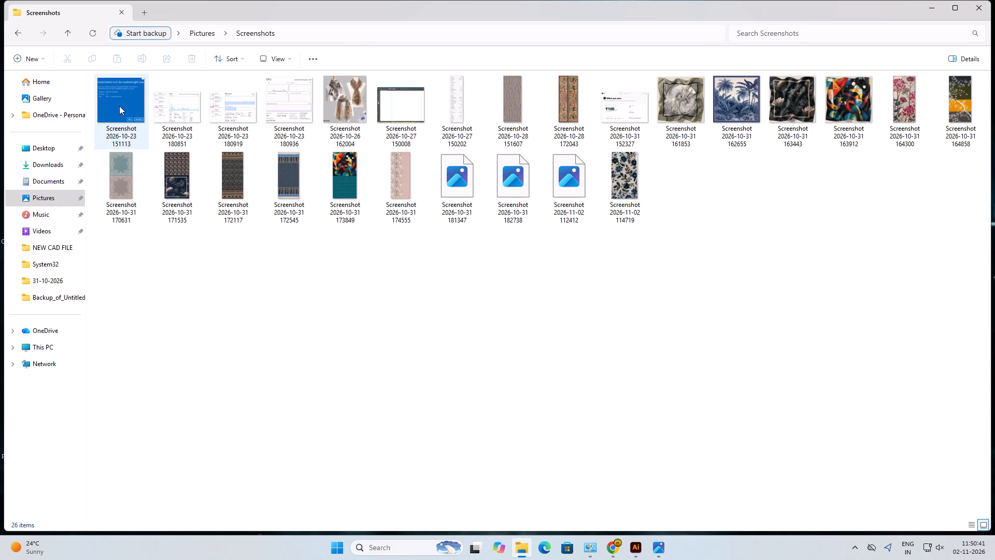
click(407, 288)
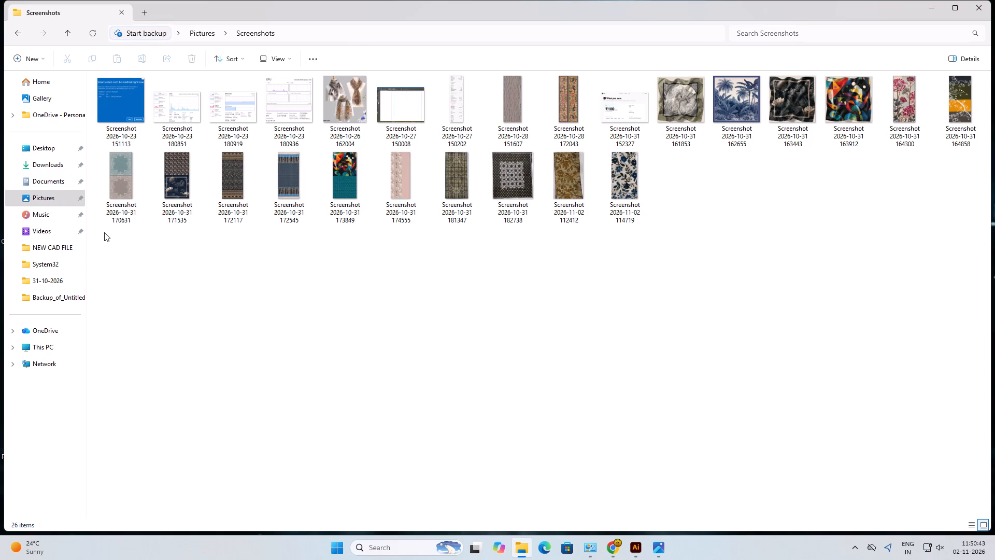
drag(106, 232, 505, 105)
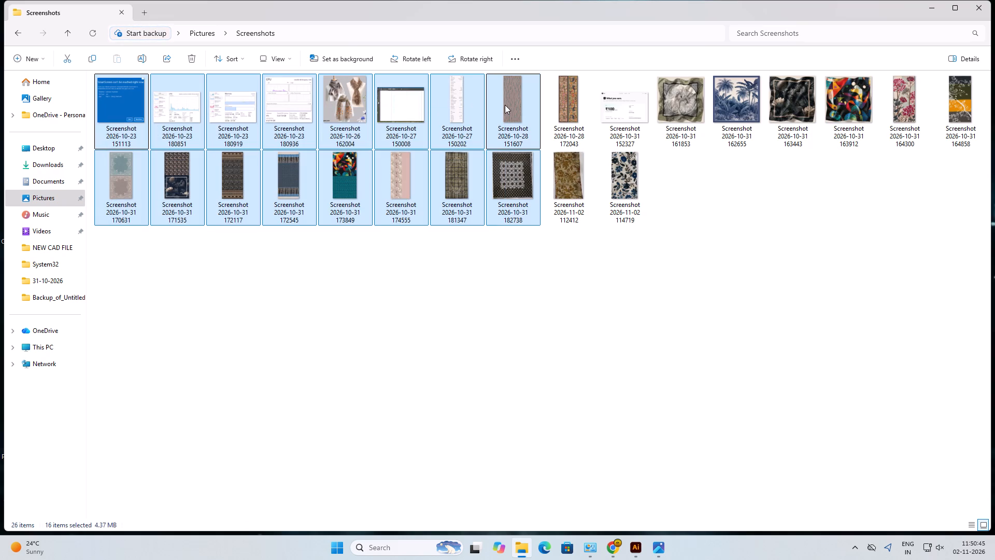
key(Delete)
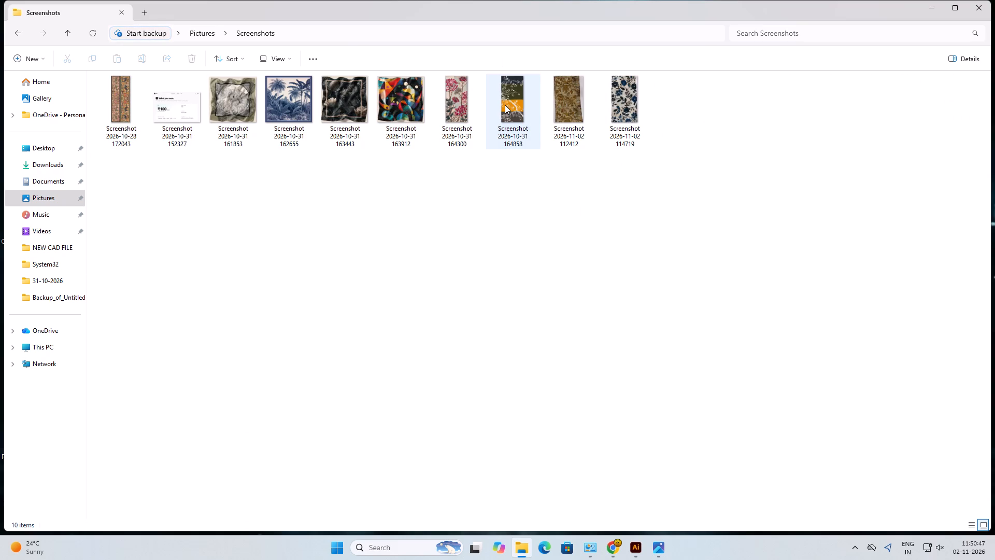
drag(587, 150, 132, 107)
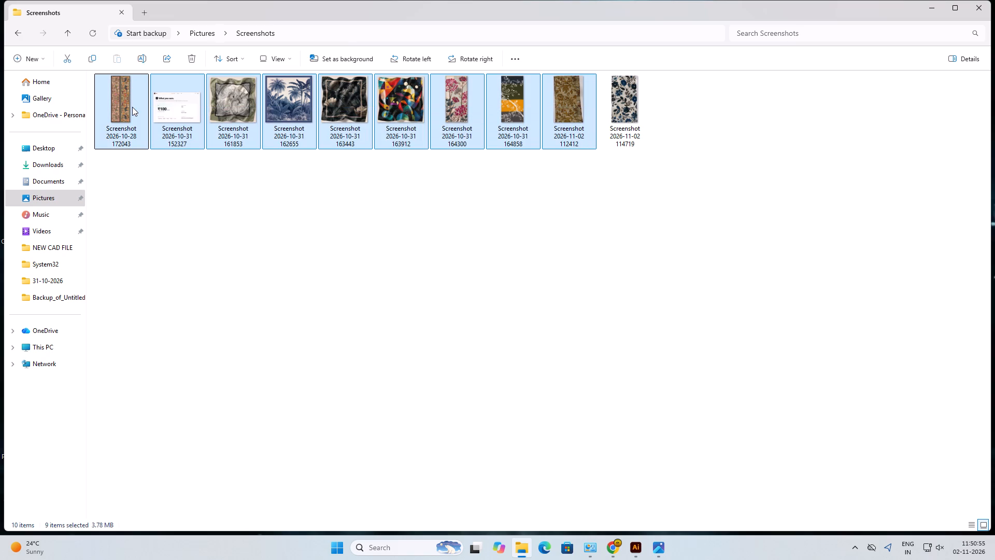
key(Delete)
click(204, 131)
double_click(135, 123)
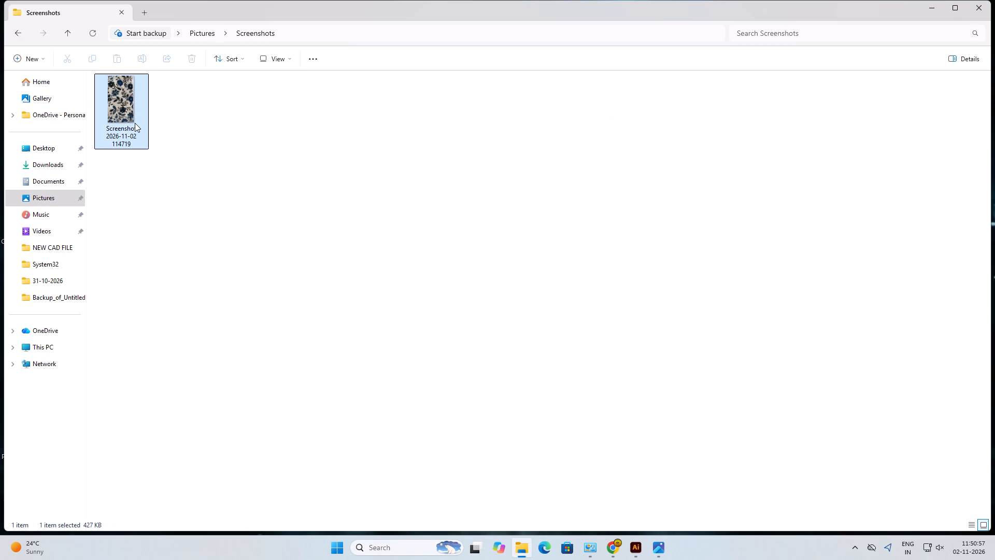
drag(723, 33, 252, 36)
drag(749, 32, 350, 44)
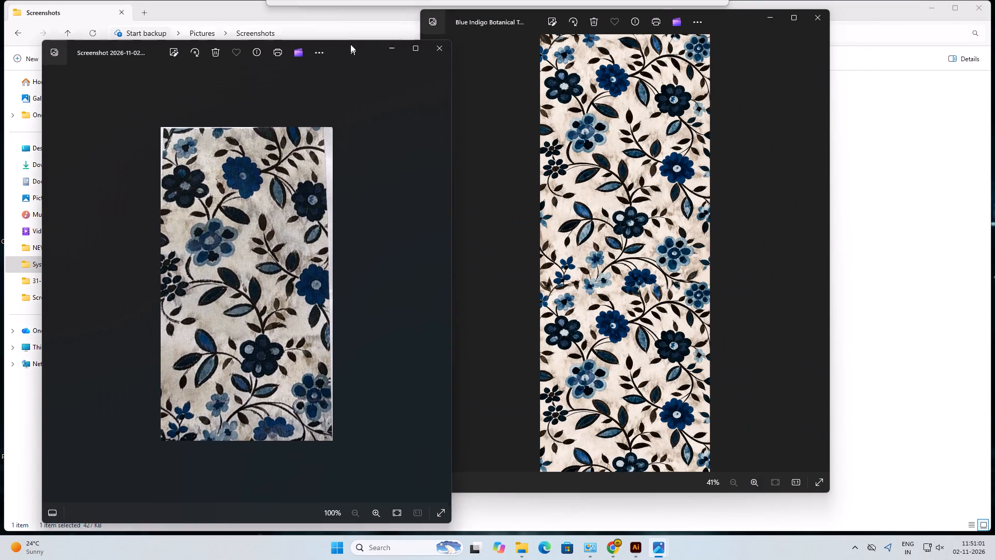
drag(350, 44, 368, 15)
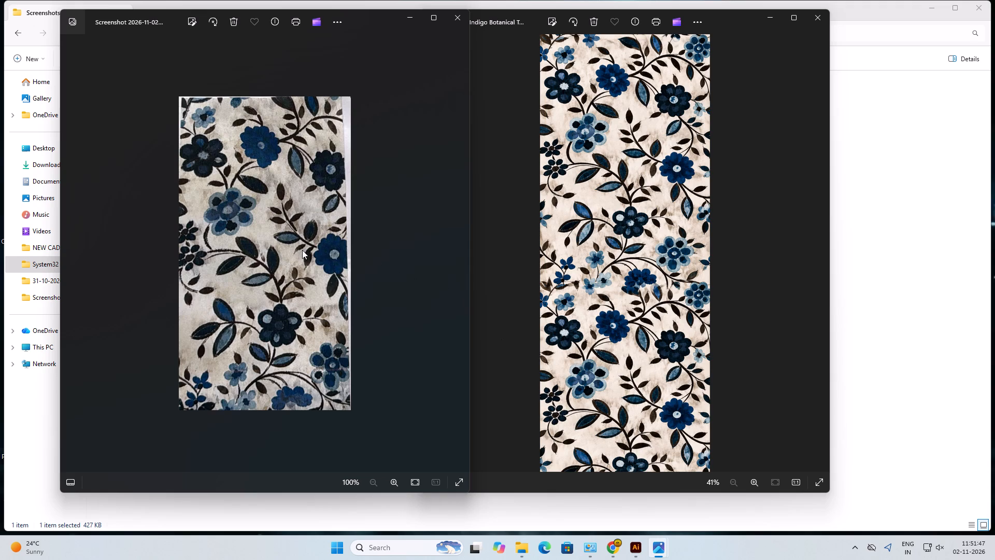
click(459, 21)
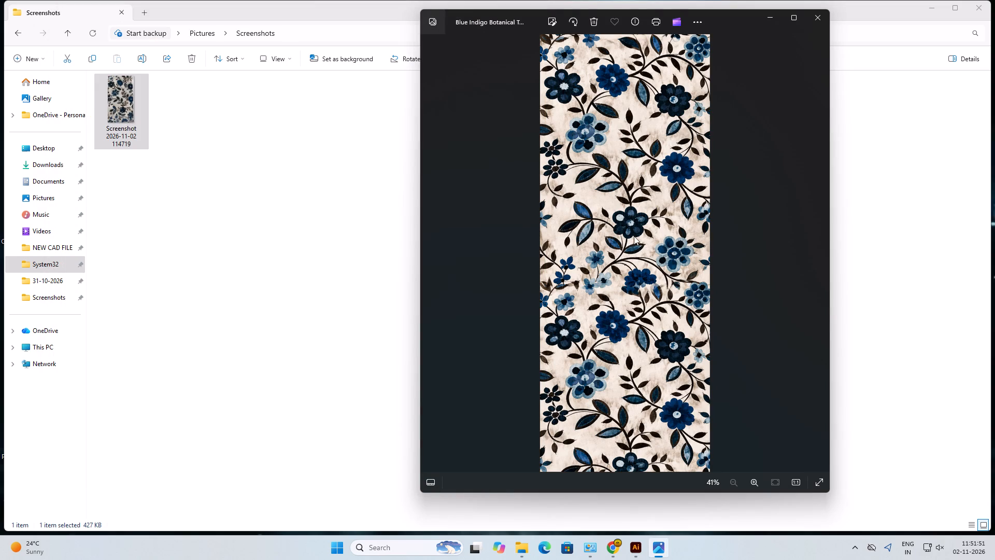
click(812, 20)
click(324, 229)
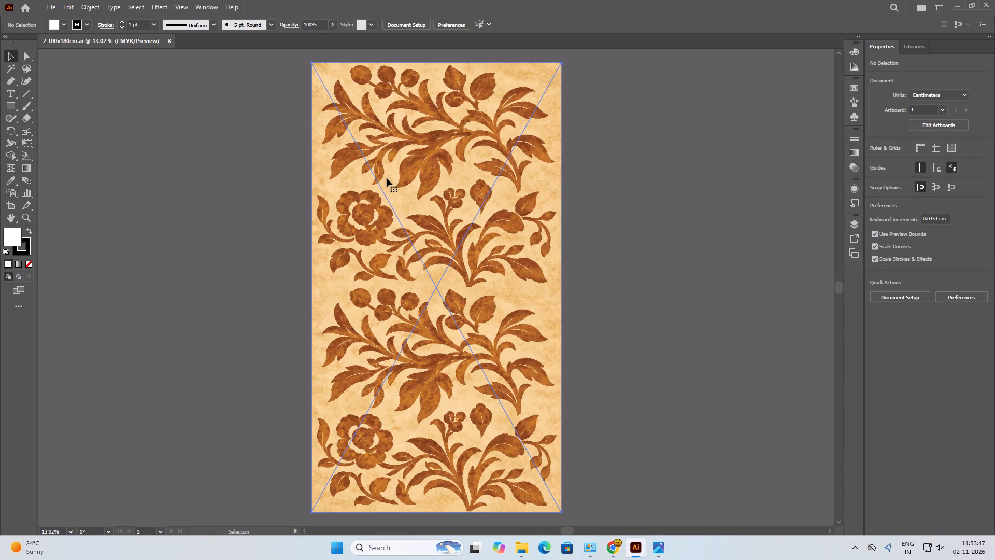
click(247, 160)
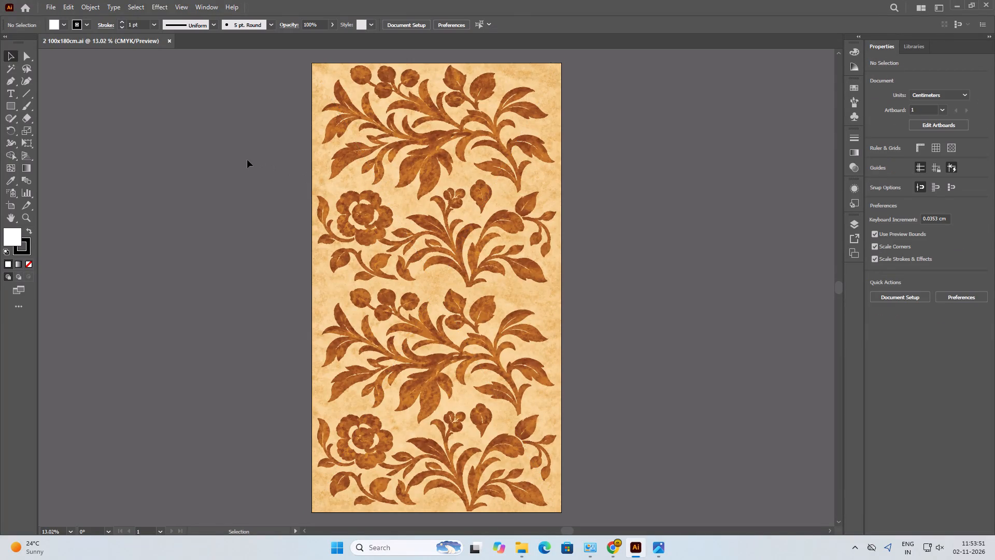
scroll(388, 383, up, 8)
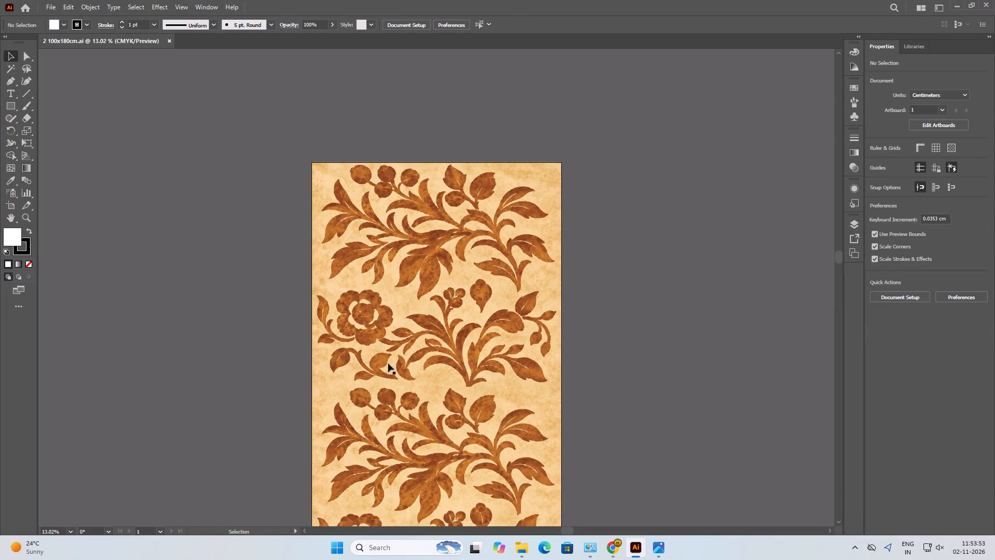
scroll(388, 353, down, 12)
scroll(388, 352, up, 1)
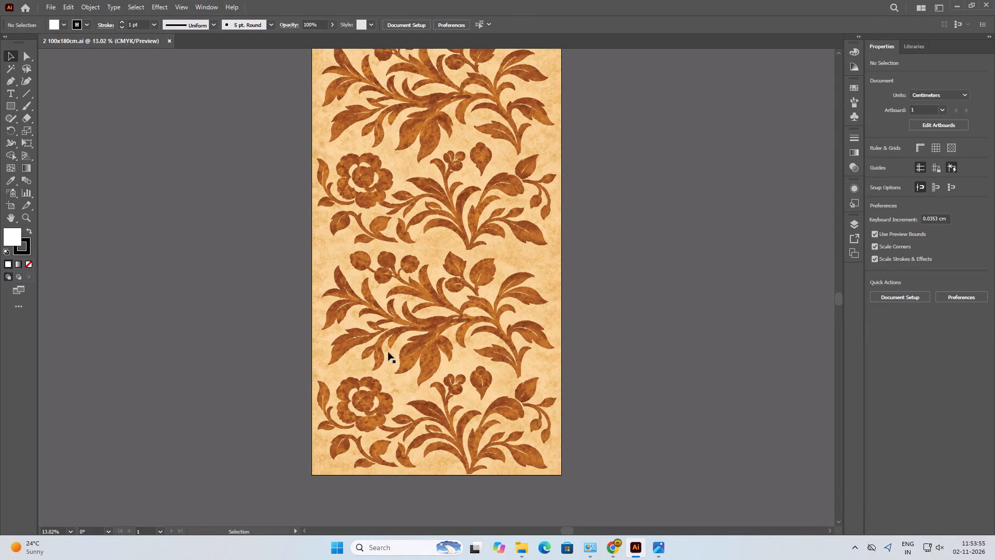
key(ctrl+s)
Save the brown floral design under the new name 3 100x180cm as an Illustrator 2020 file in the 31-10-2026 folder.
click(345, 157)
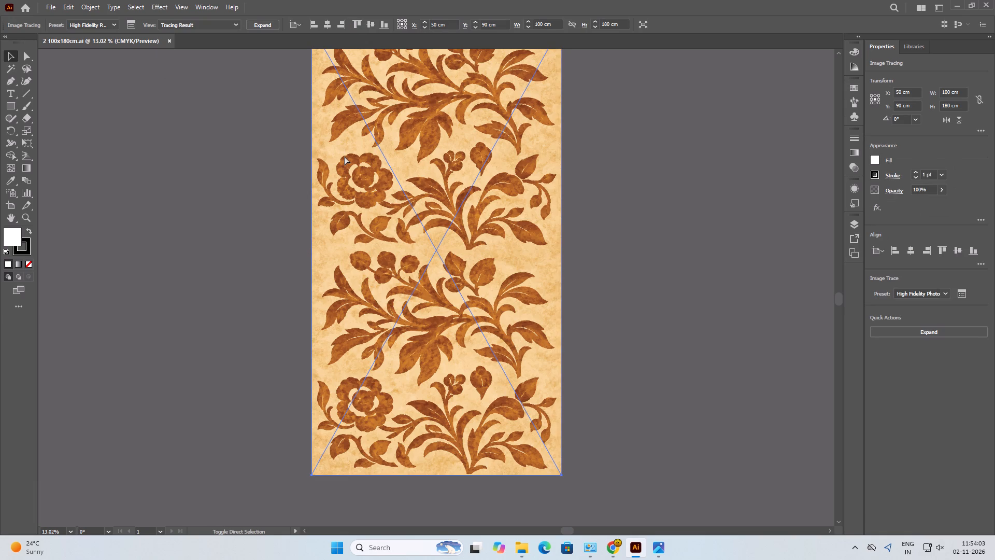
key(ctrl+shift+s)
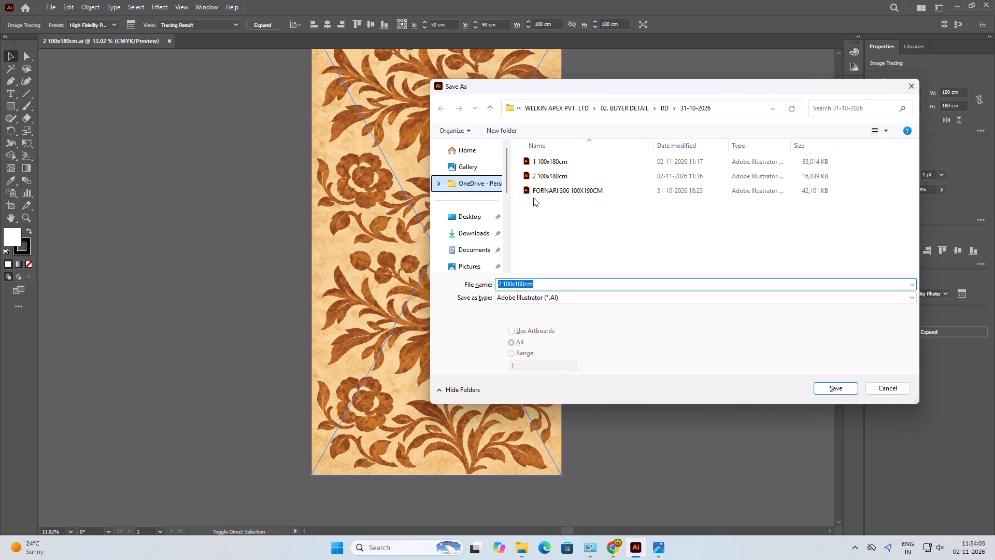
click(507, 288)
drag(501, 283, 492, 282)
key(3)
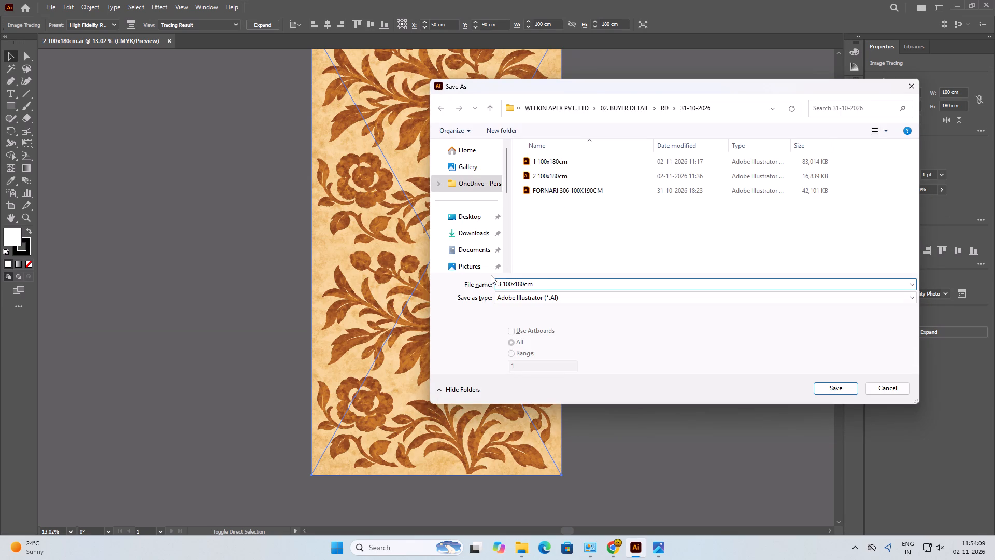
click(827, 392)
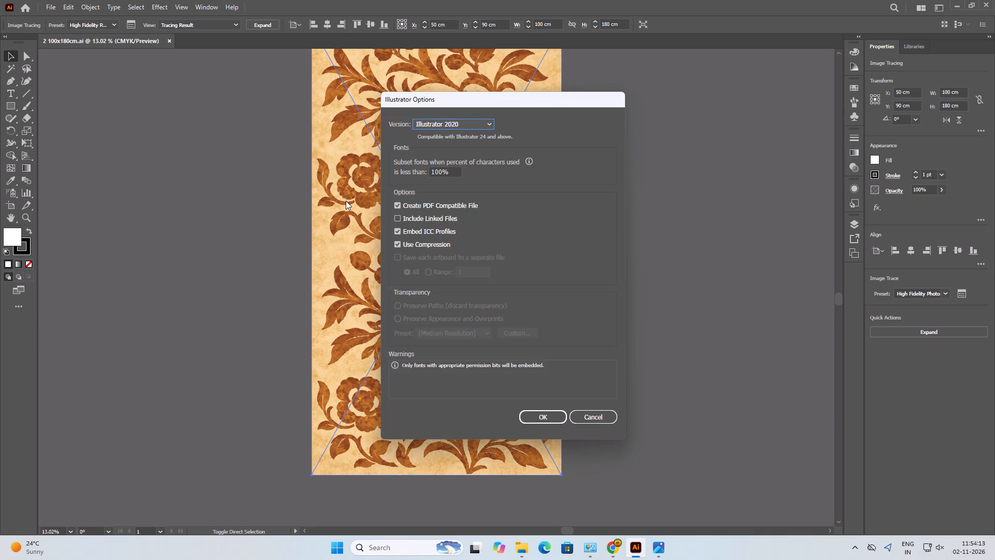
click(530, 414)
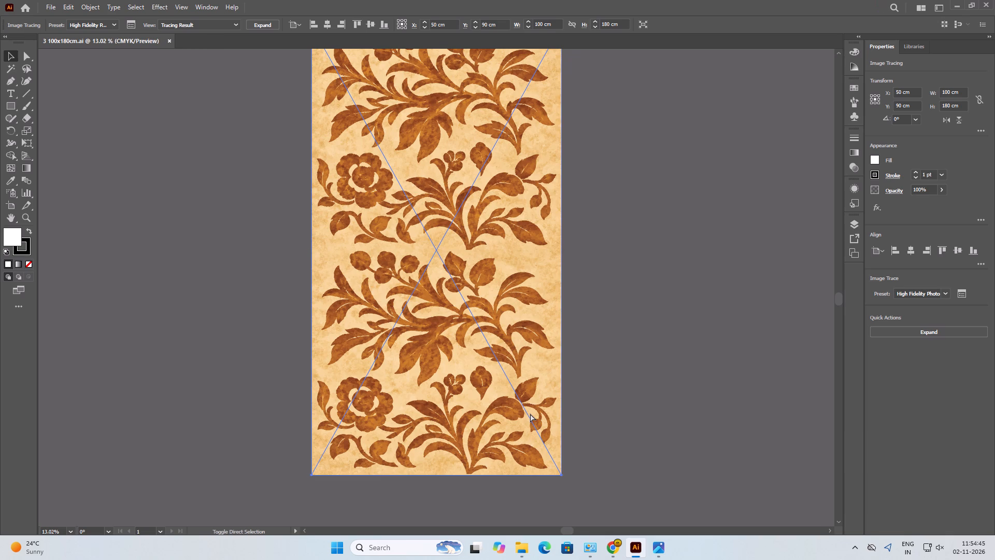
Save 3 100x180cm as an Adobe PDF in the same folder, and close the document.
key(ctrl+shift+s)
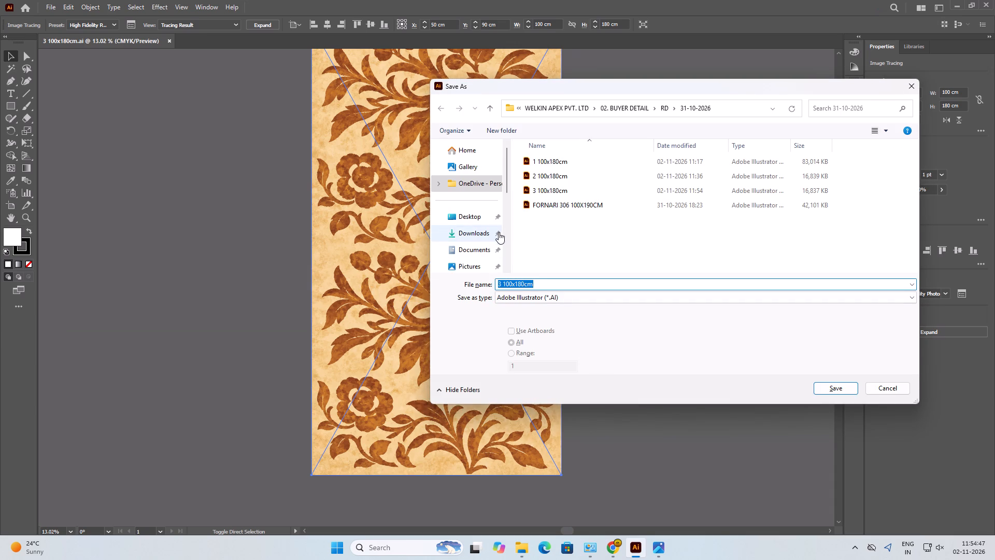
click(563, 304)
click(556, 302)
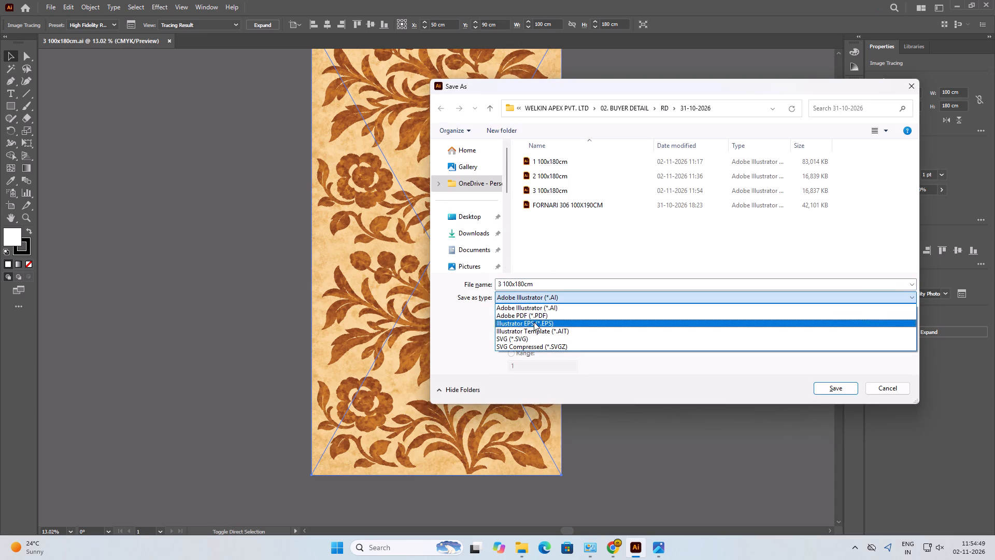
click(533, 315)
click(821, 392)
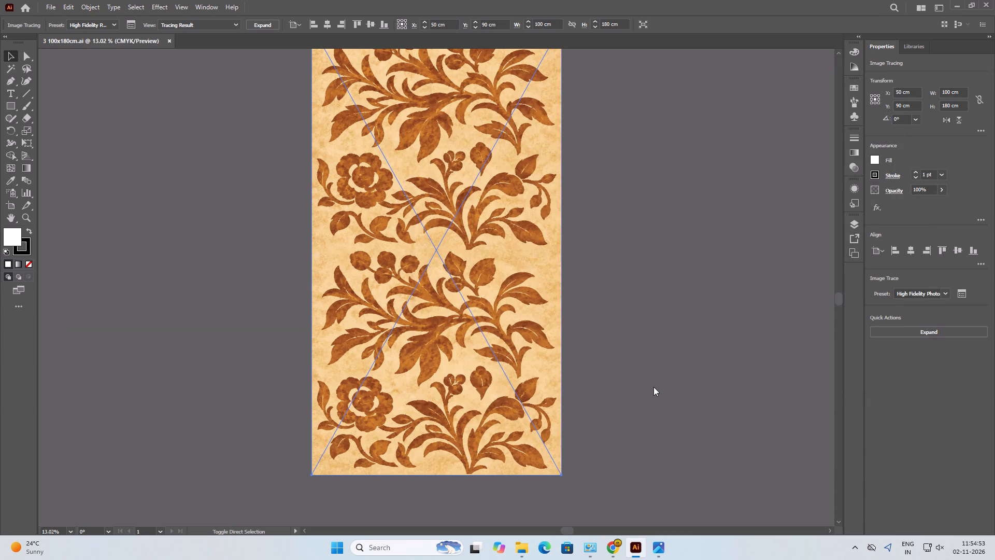
click(683, 432)
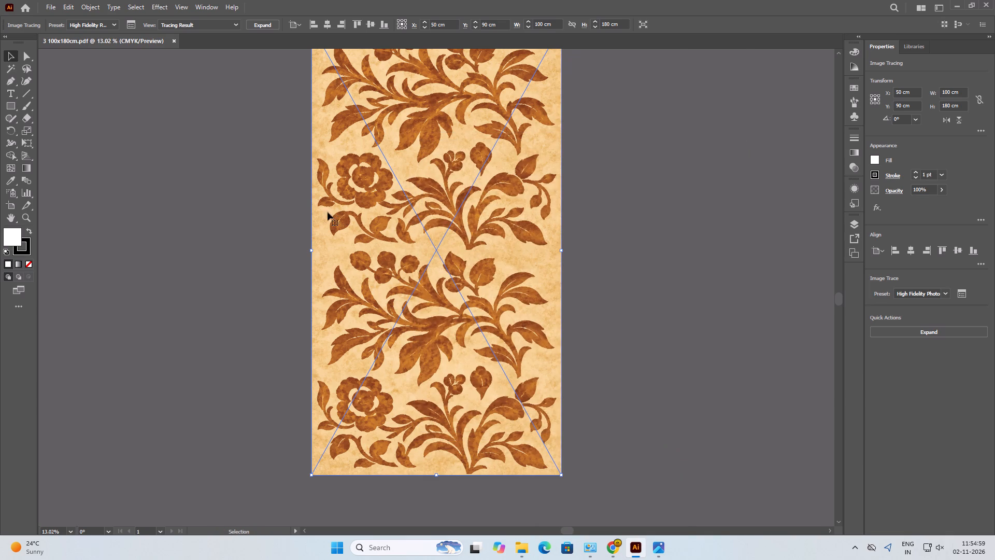
click(174, 41)
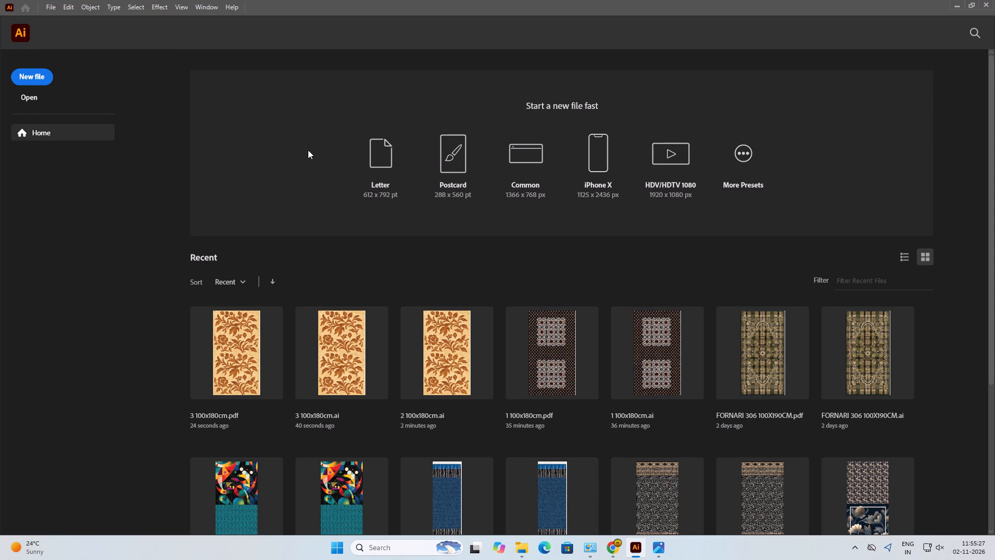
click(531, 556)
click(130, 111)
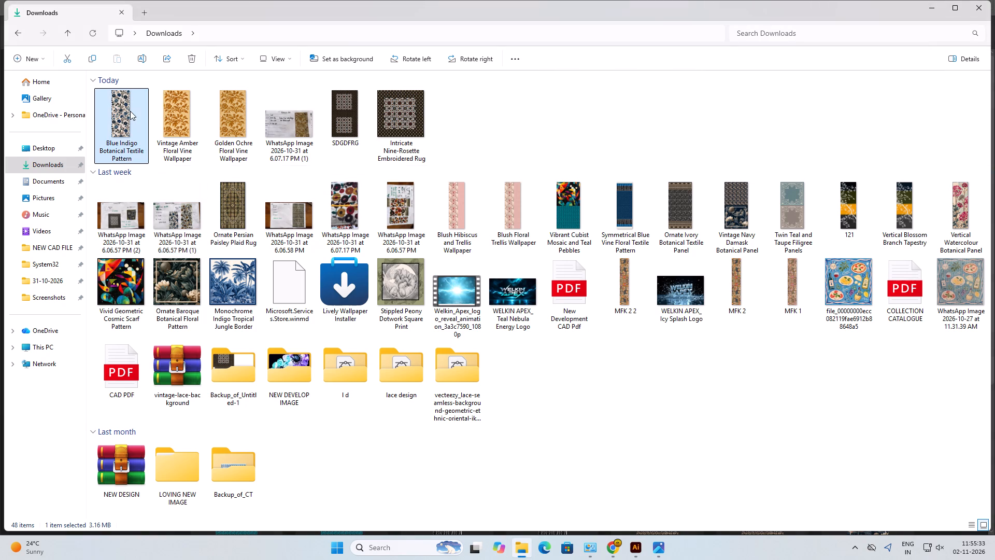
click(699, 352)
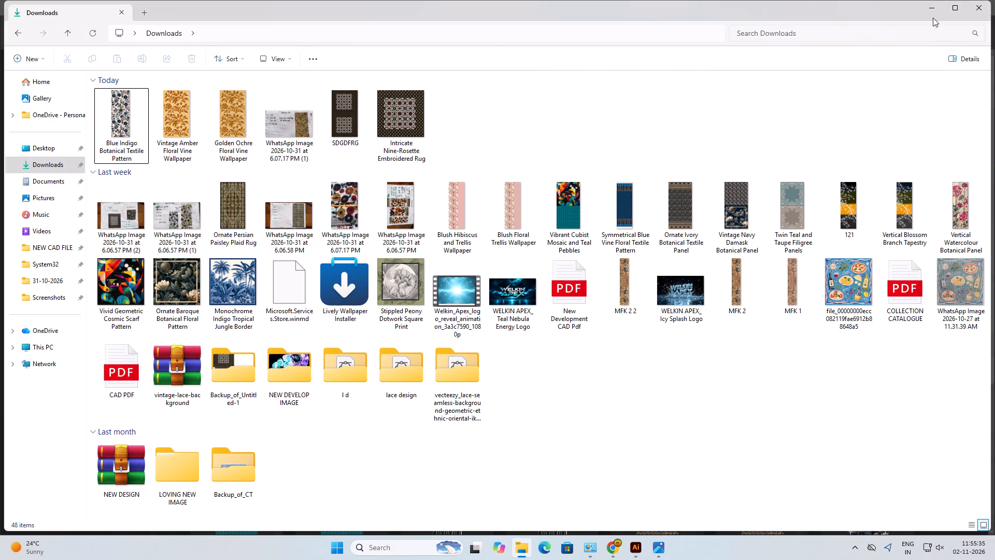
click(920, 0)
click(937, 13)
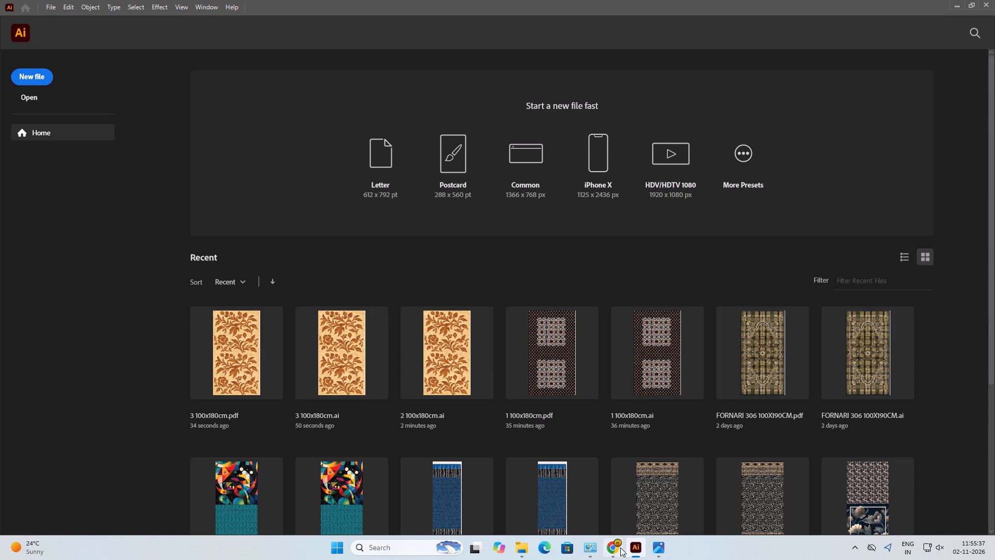
Create a new portrait CMYK document 70 cm wide and 180 cm high.
click(642, 549)
click(639, 549)
click(31, 81)
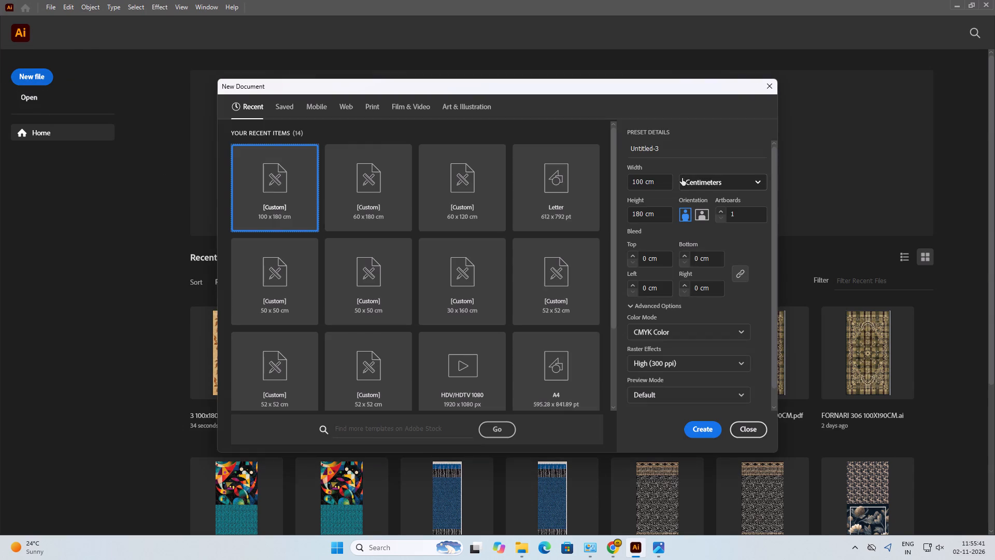
drag(646, 183, 526, 183)
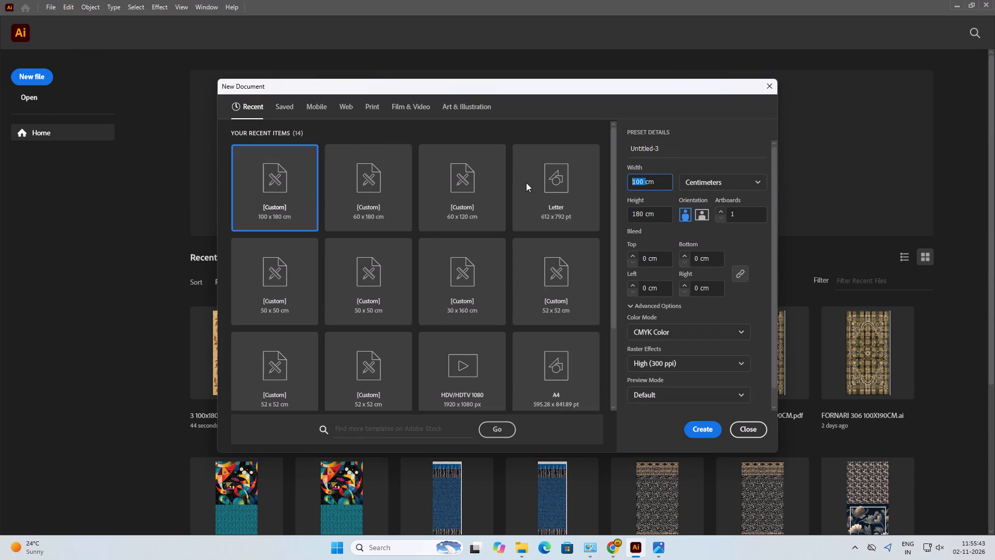
text(70)
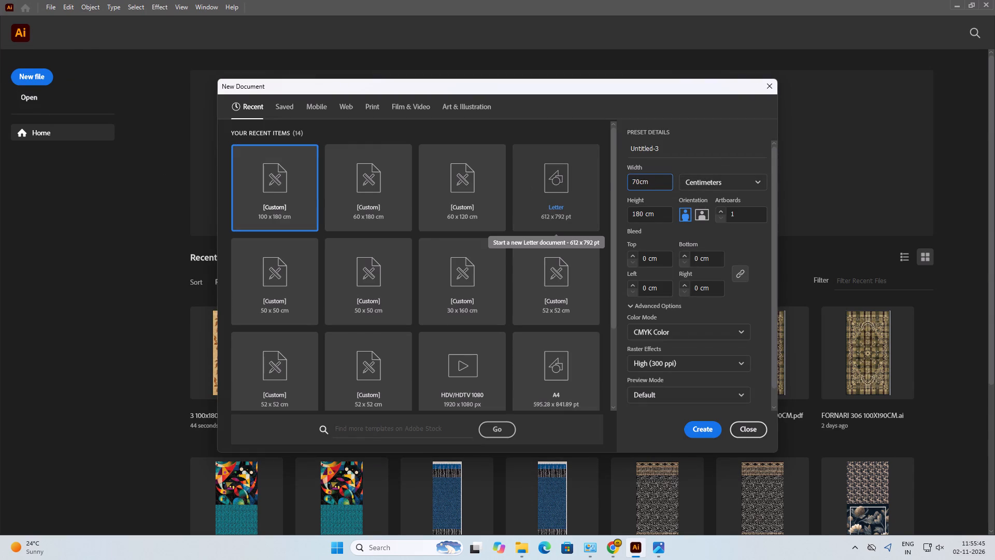
key(Return)
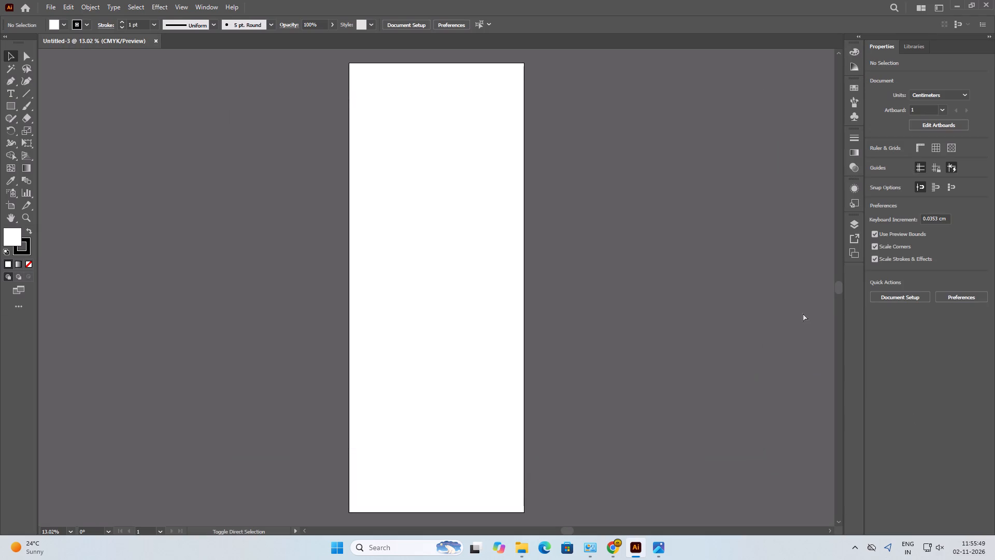
Place the Blue Indigo Botanical image from Downloads and align it to the artboard's upper-left corner.
key(ctrl+shift+p)
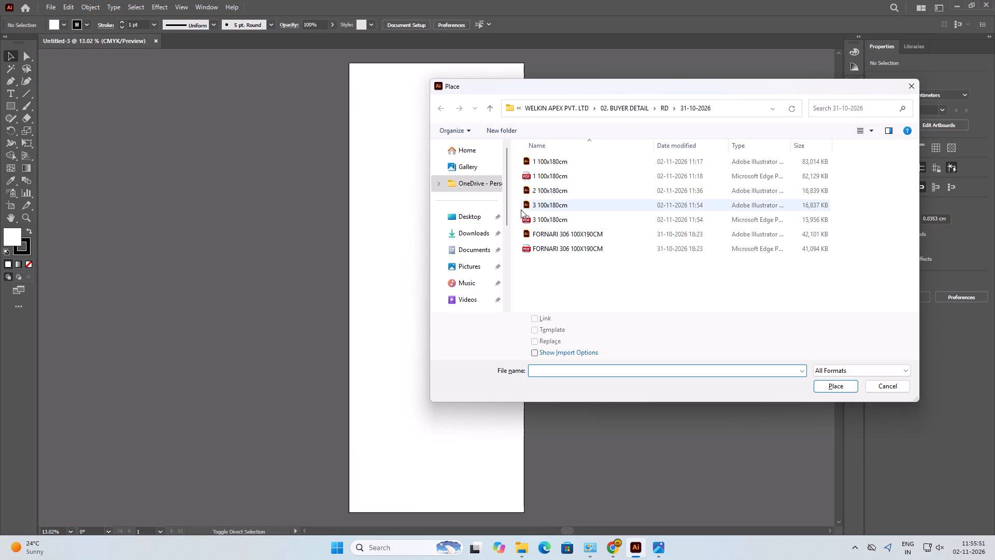
click(464, 231)
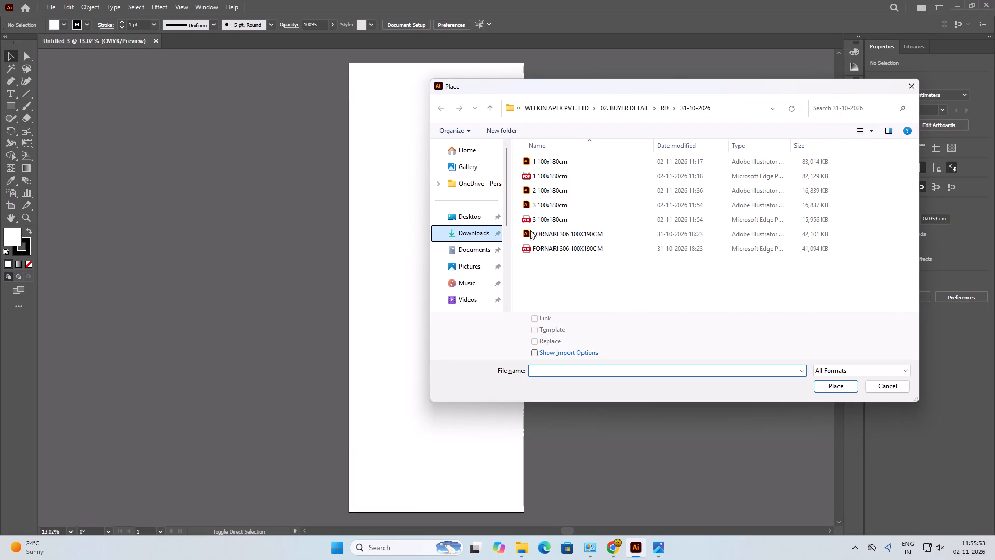
double_click(541, 187)
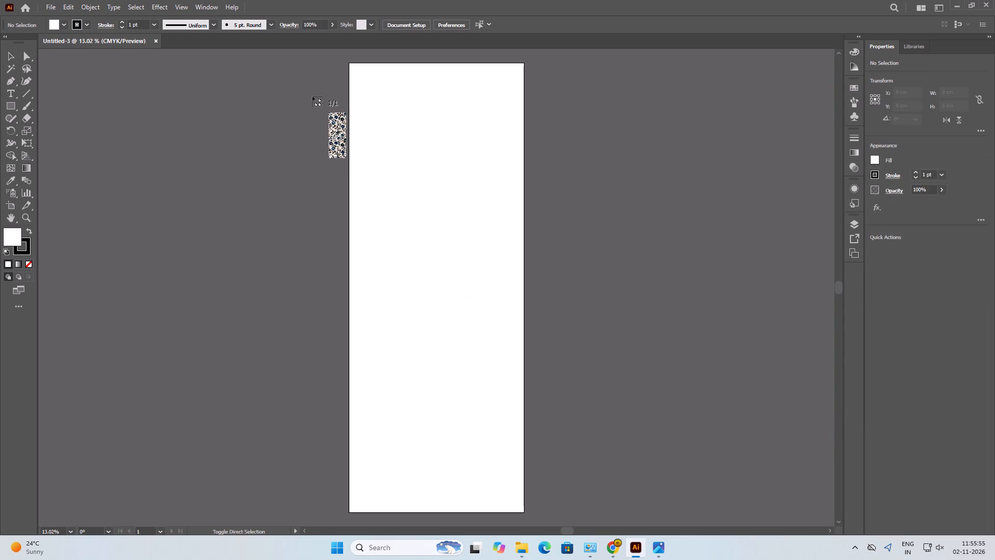
click(349, 62)
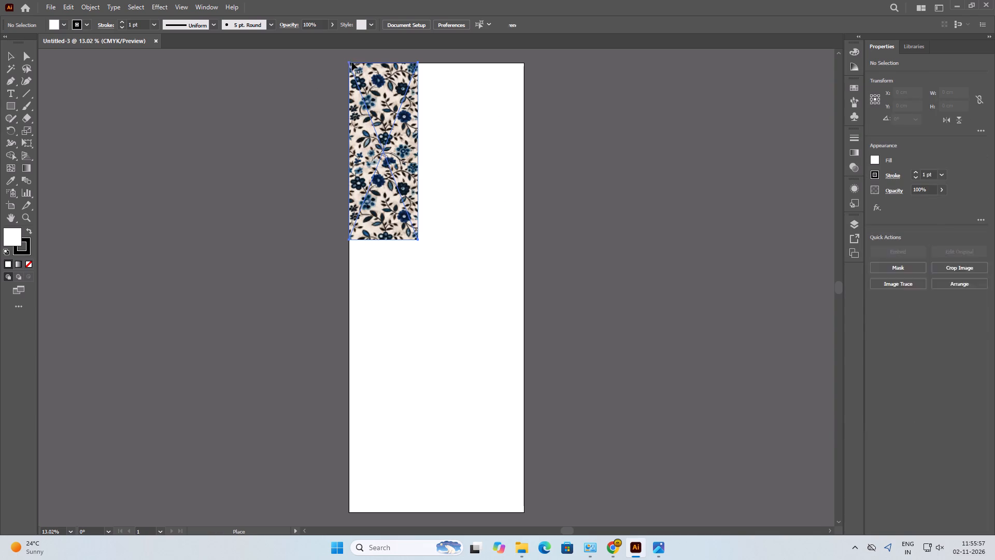
click(470, 24)
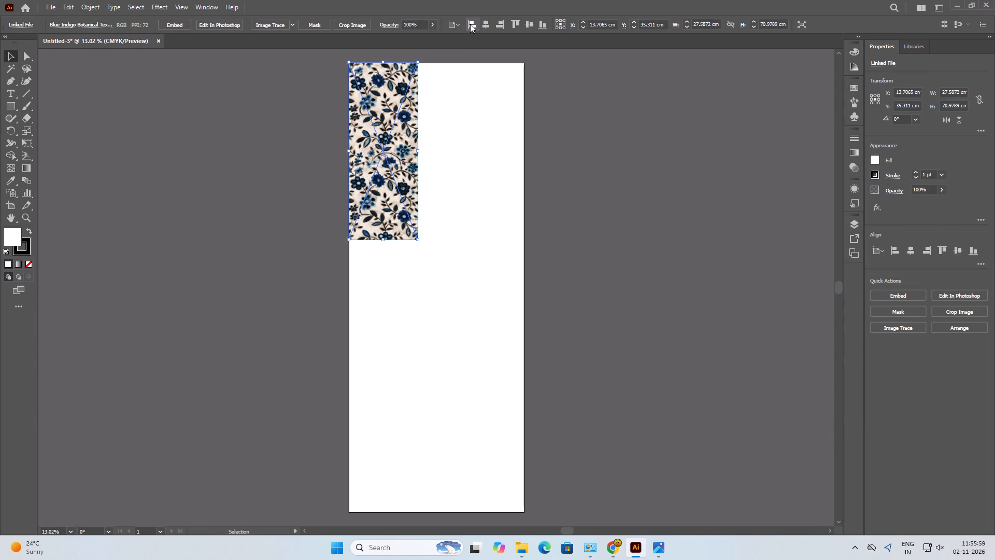
click(530, 24)
click(514, 24)
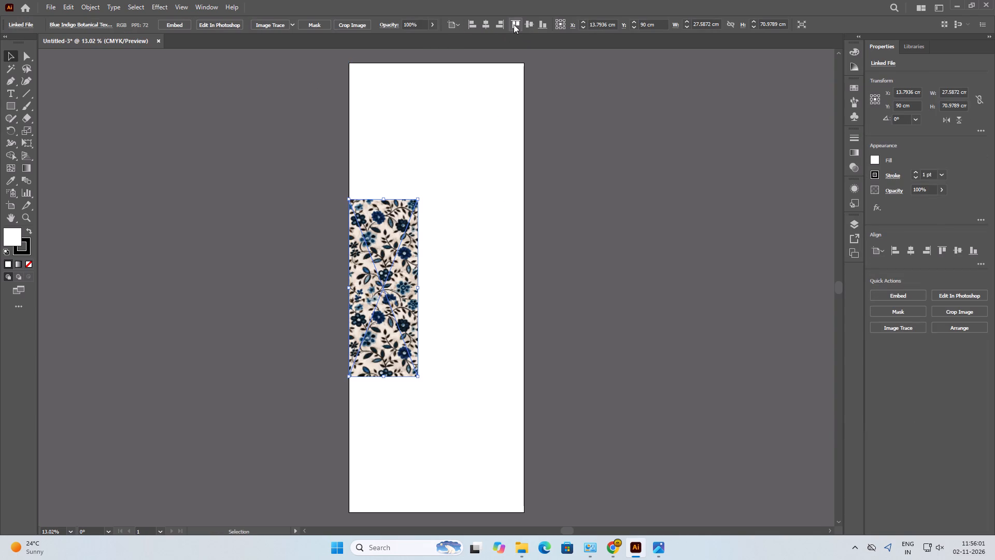
click(615, 189)
Scale the placed floral image proportionally to about 70 x 180 cm to fill the artboard, and centre it horizontally and vertically.
click(388, 184)
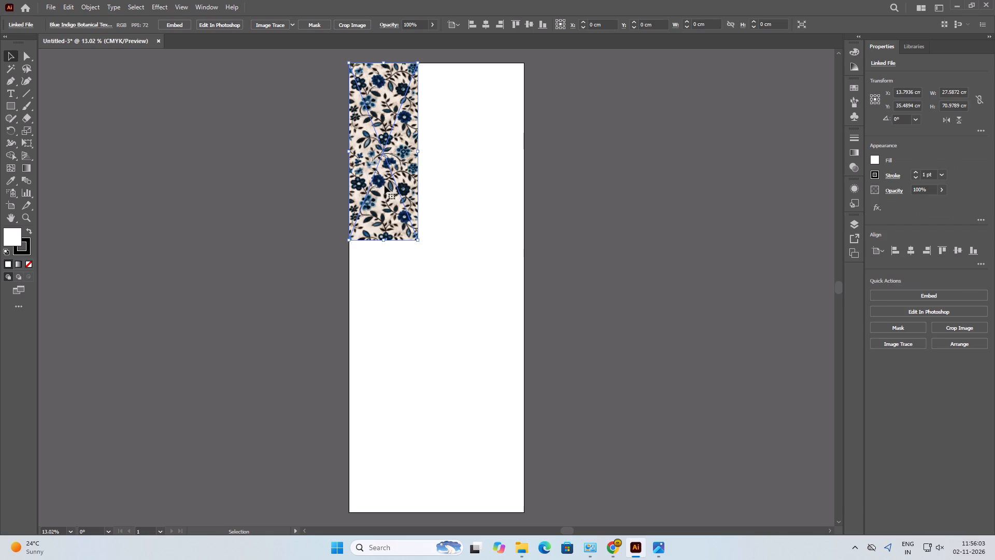
shift+drag(417, 242, 506, 454)
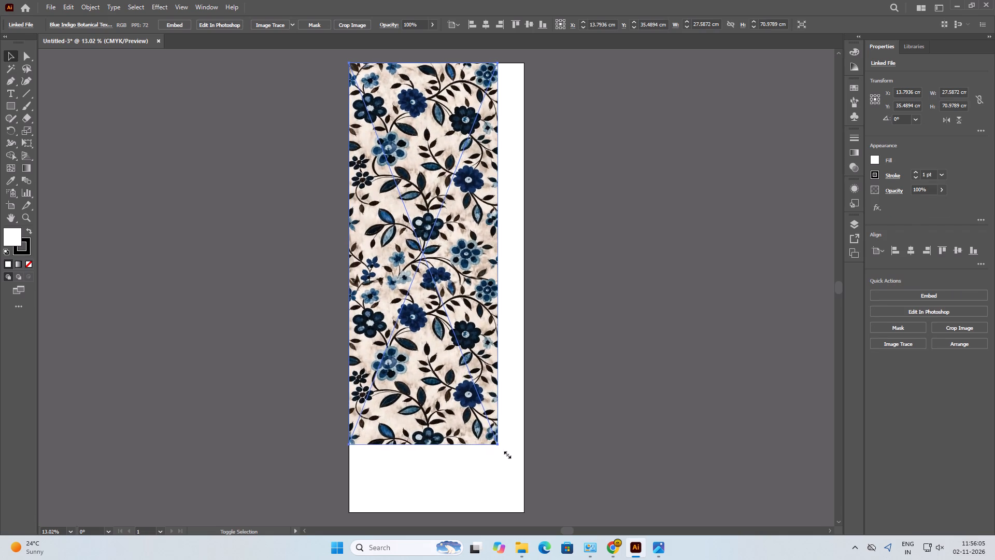
shift+drag(506, 454, 531, 513)
click(570, 470)
click(471, 135)
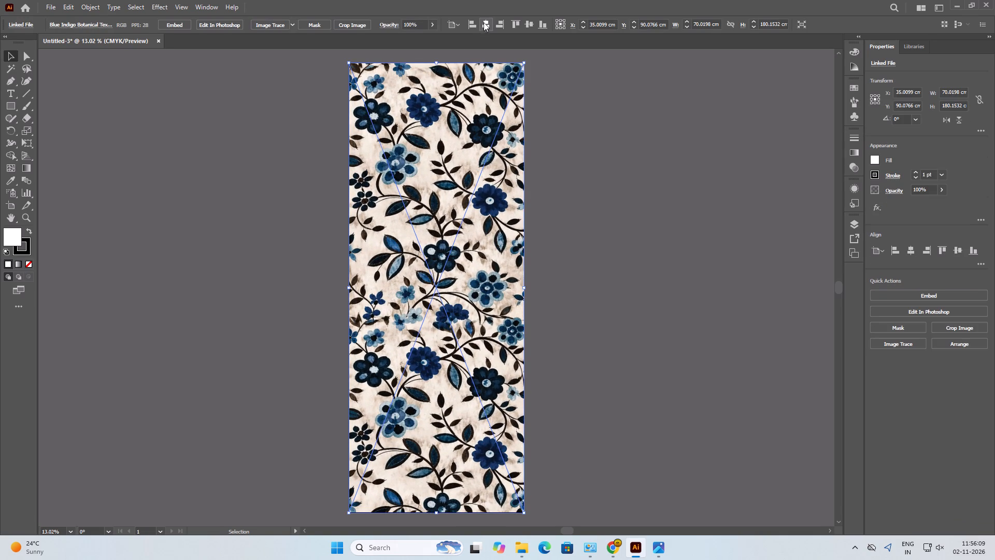
click(484, 21)
click(525, 22)
click(578, 162)
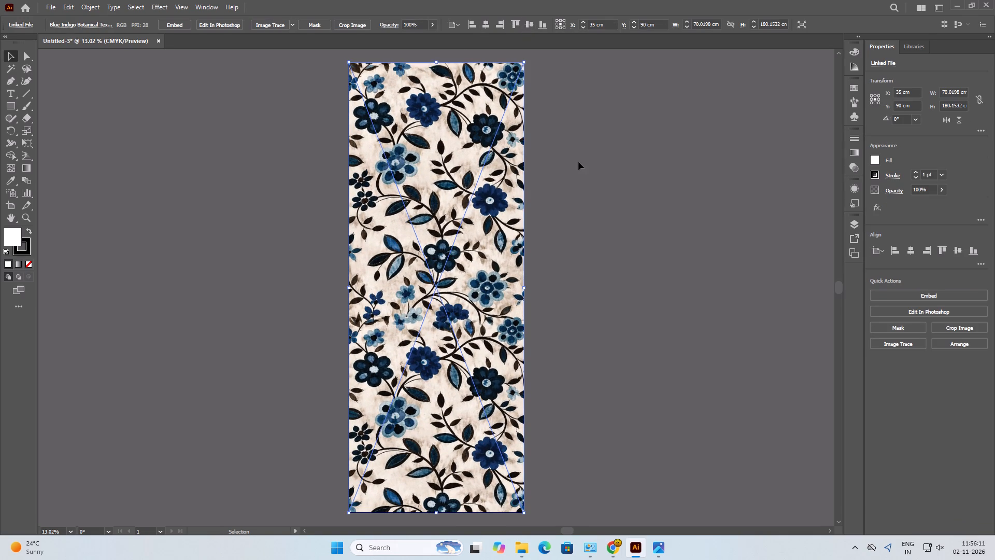
Image-trace the blue floral image with the High Fidelity Photo preset, and deselect it.
click(440, 199)
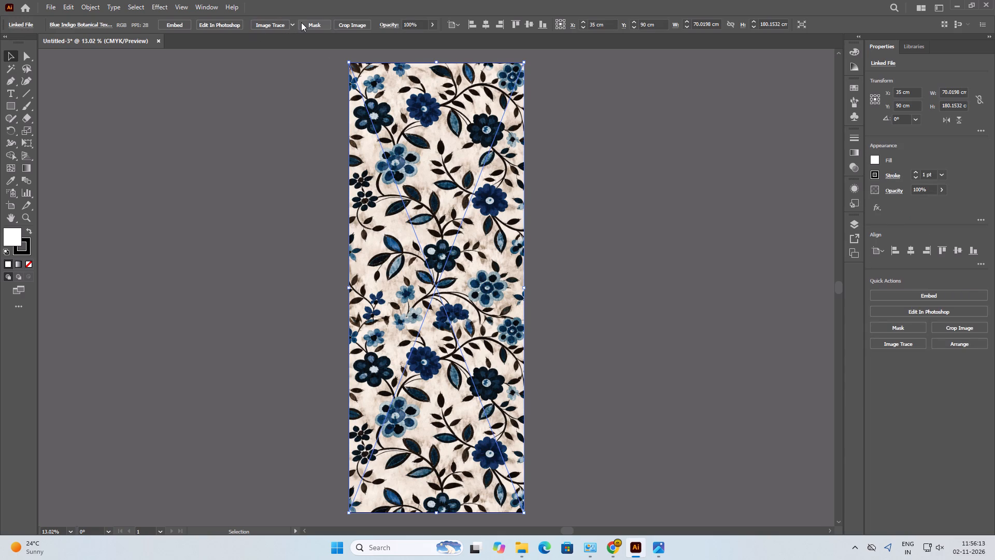
click(295, 24)
click(314, 62)
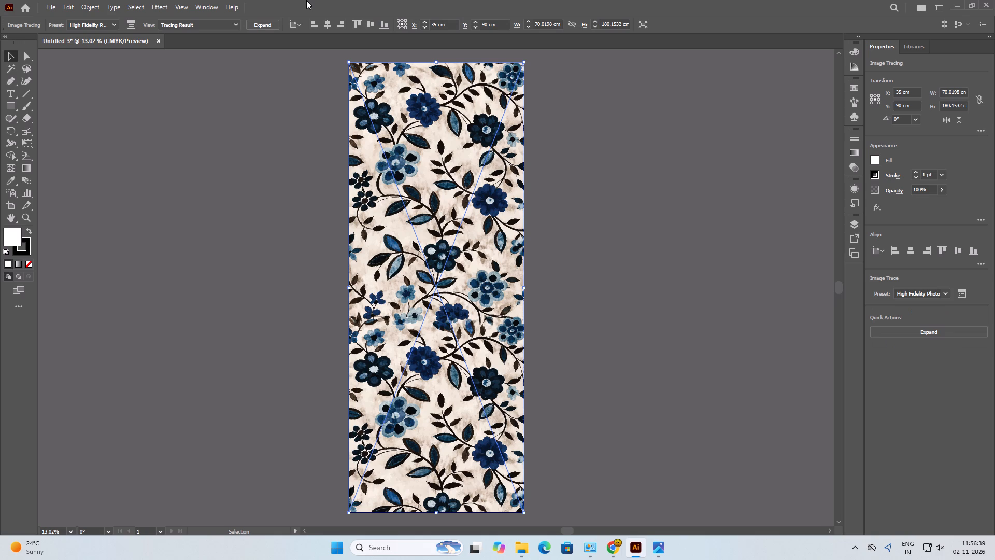
click(286, 71)
click(429, 102)
click(239, 91)
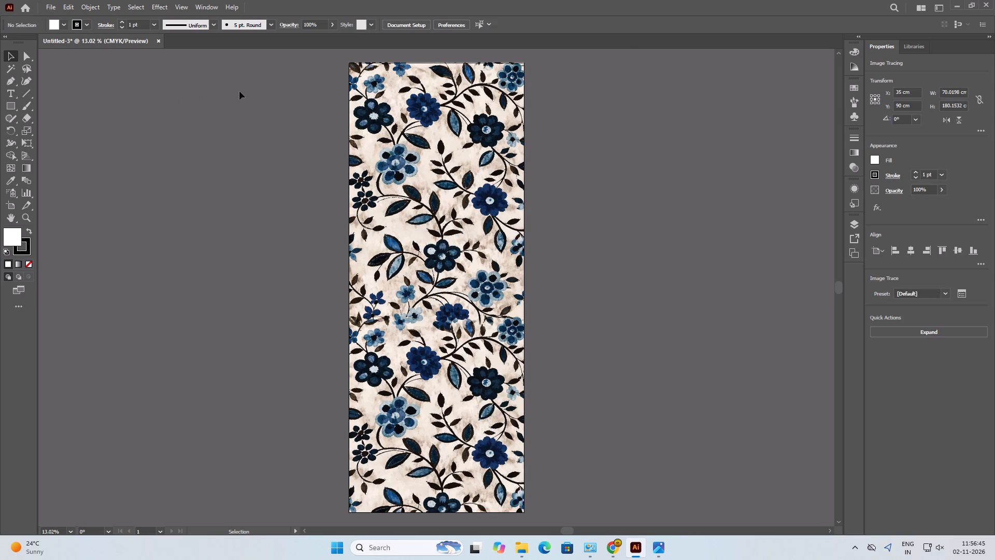
Save the blue floral design as 4 70x180cm, an Illustrator 2020 file, in the 31-10-2026 folder.
key(ctrl+shift+s)
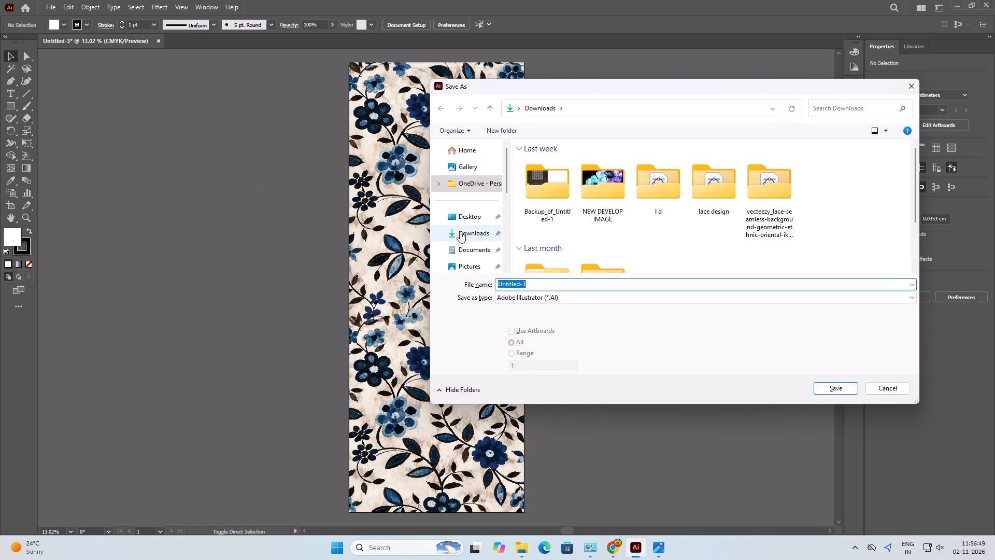
scroll(497, 176, down, 9)
click(475, 165)
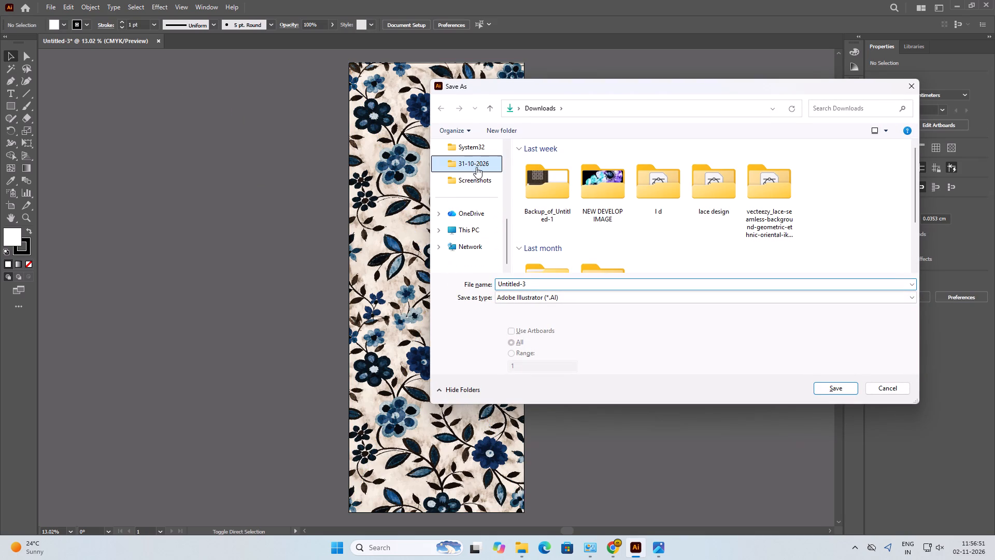
click(553, 217)
click(549, 186)
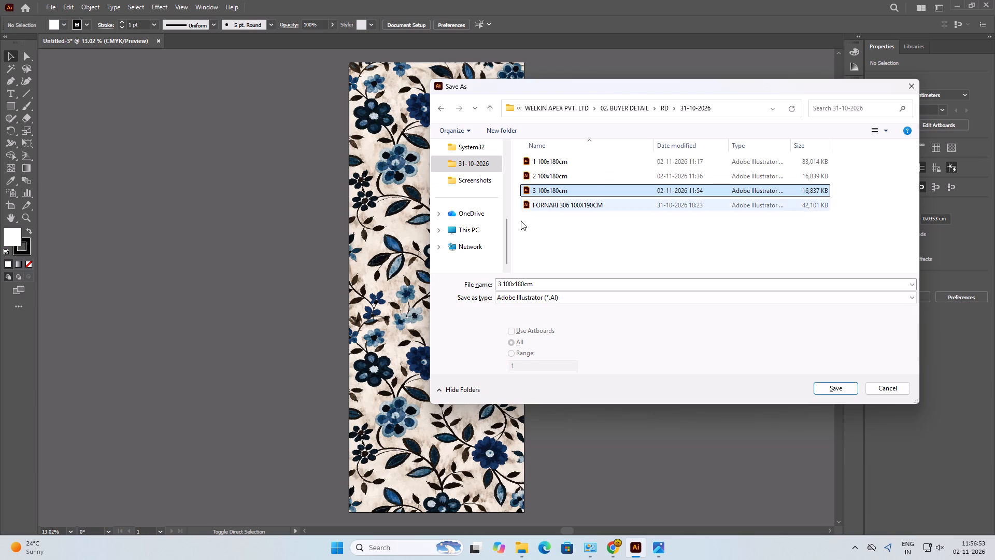
drag(500, 284, 491, 284)
drag(502, 281, 481, 282)
key(4)
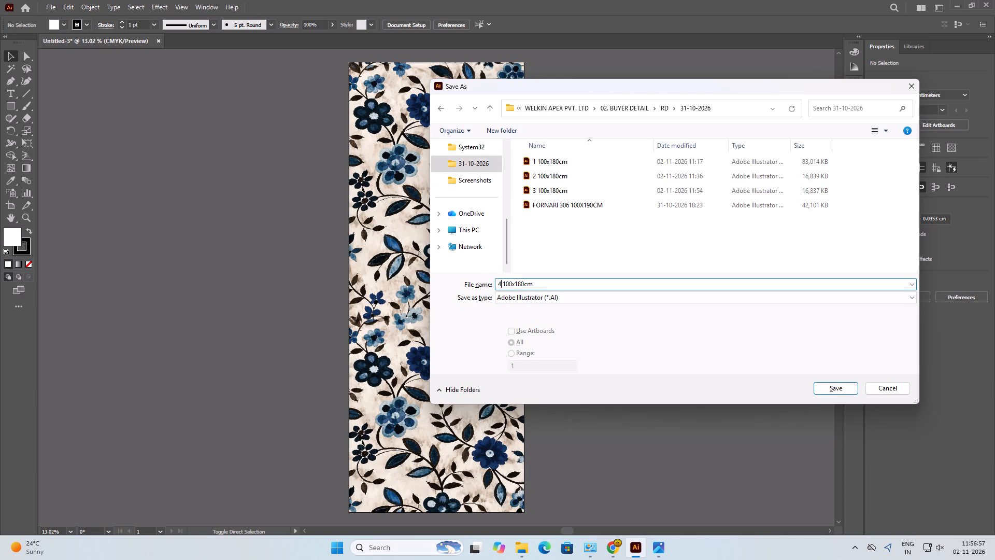
drag(511, 282, 503, 281)
text(70)
click(833, 393)
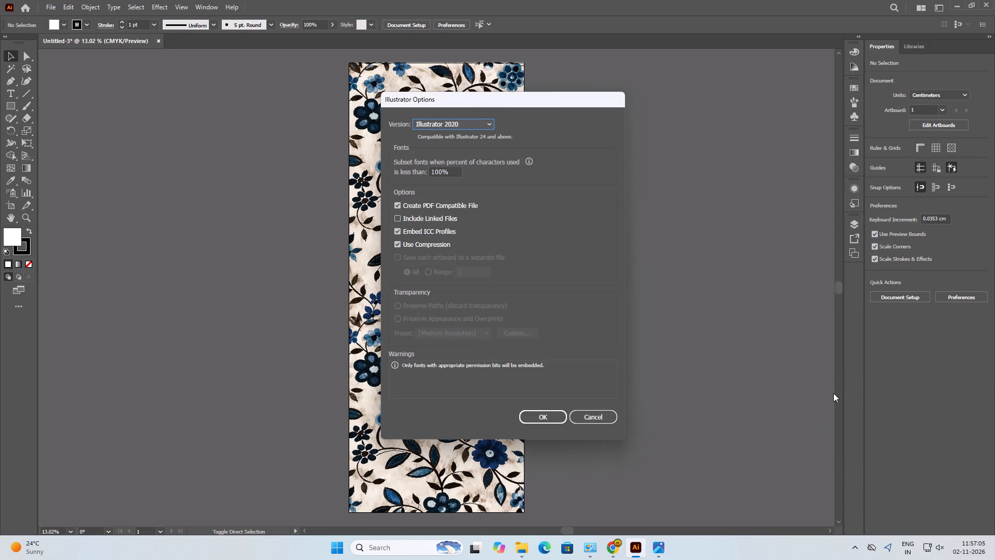
click(553, 414)
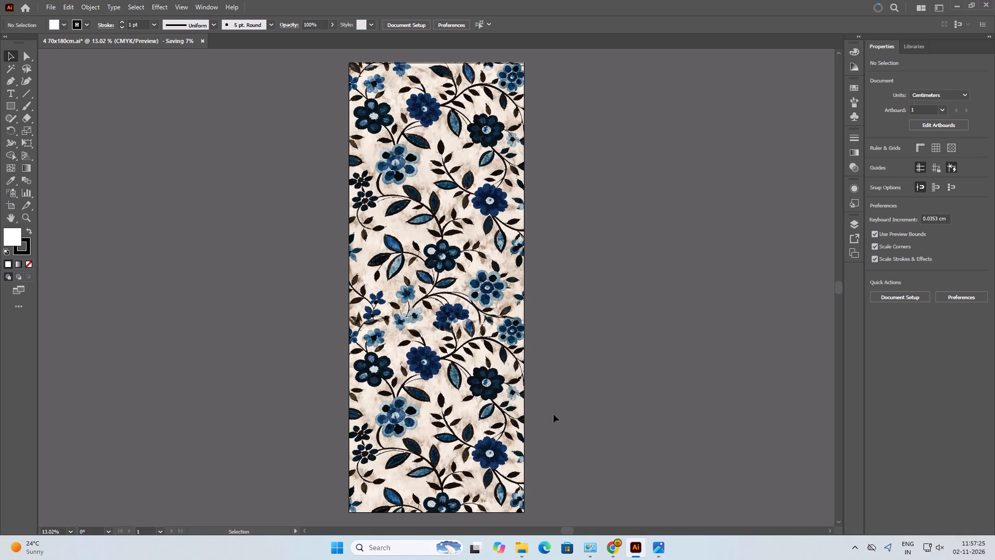
scroll(553, 414, down, 1)
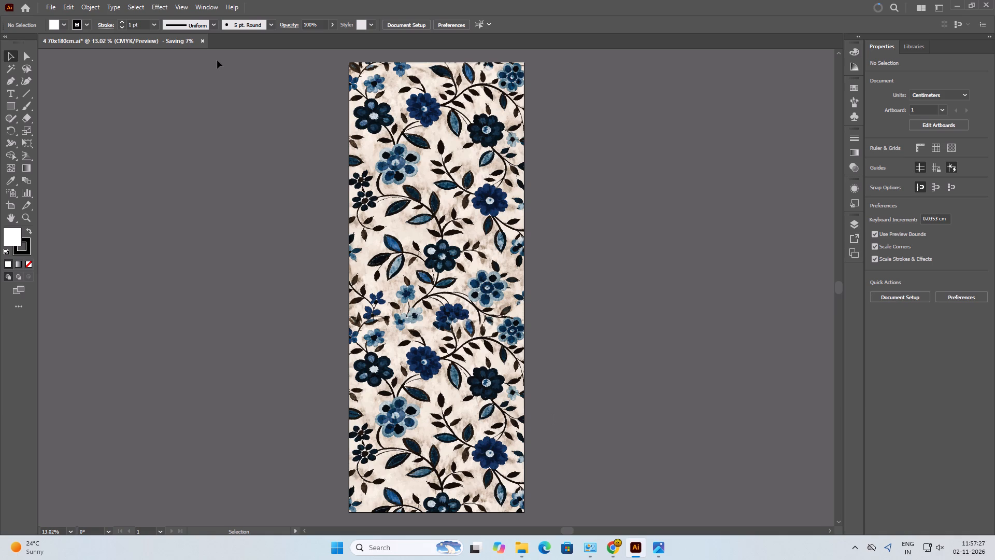
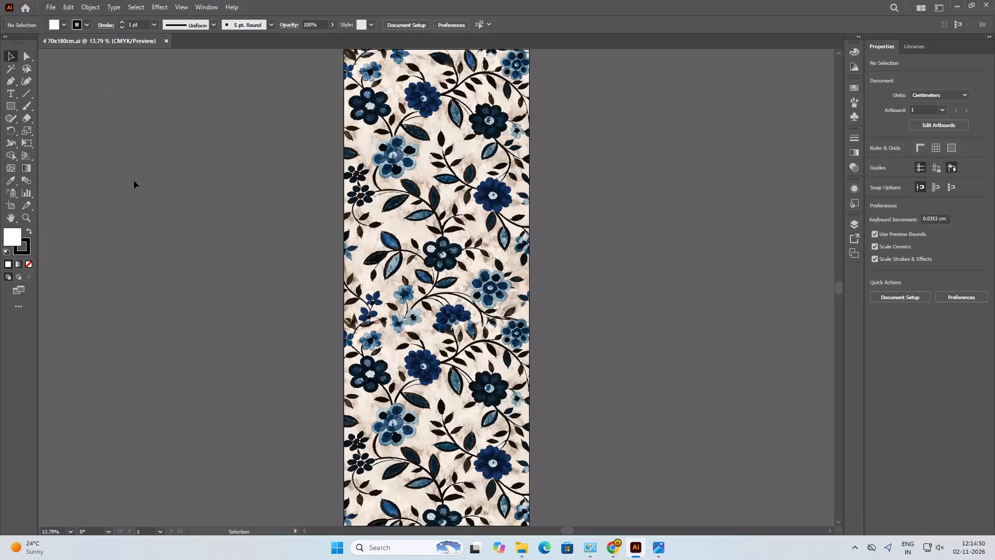
Switch to File Explorer, showing the Downloads folder.
click(528, 552)
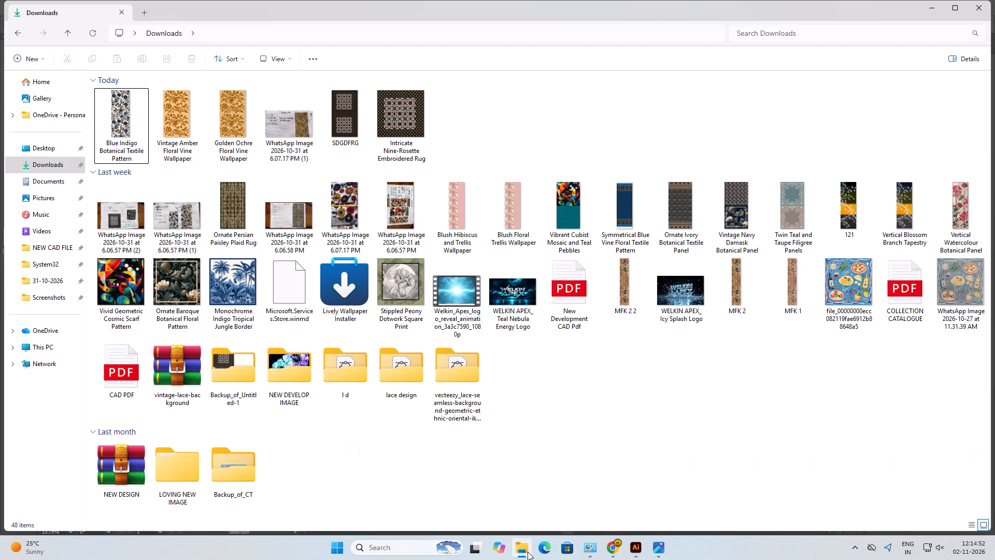
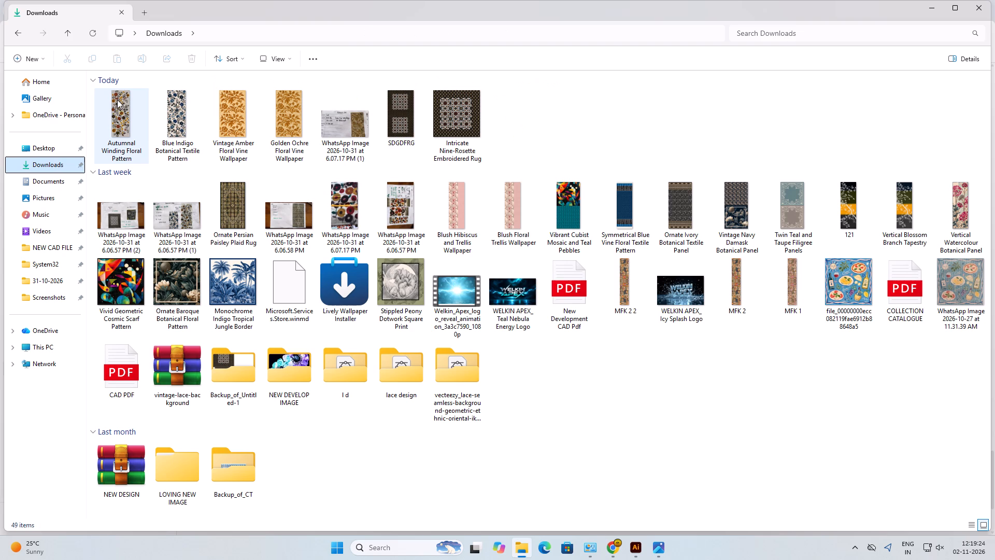
View the downloaded Autumnal Winding Floral Pattern image, close the older WhatsApp image preview, and return to the Downloads folder.
double_click(117, 99)
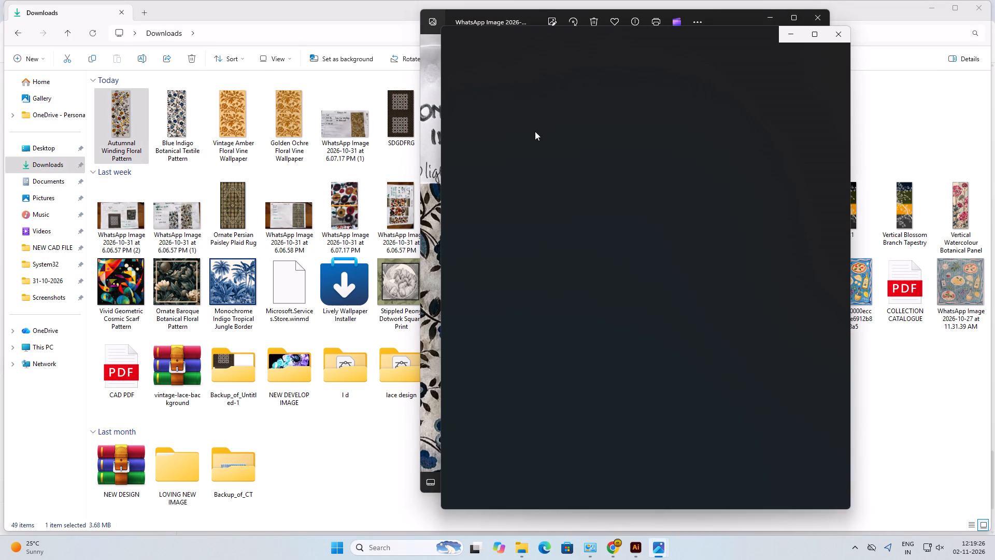
click(815, 16)
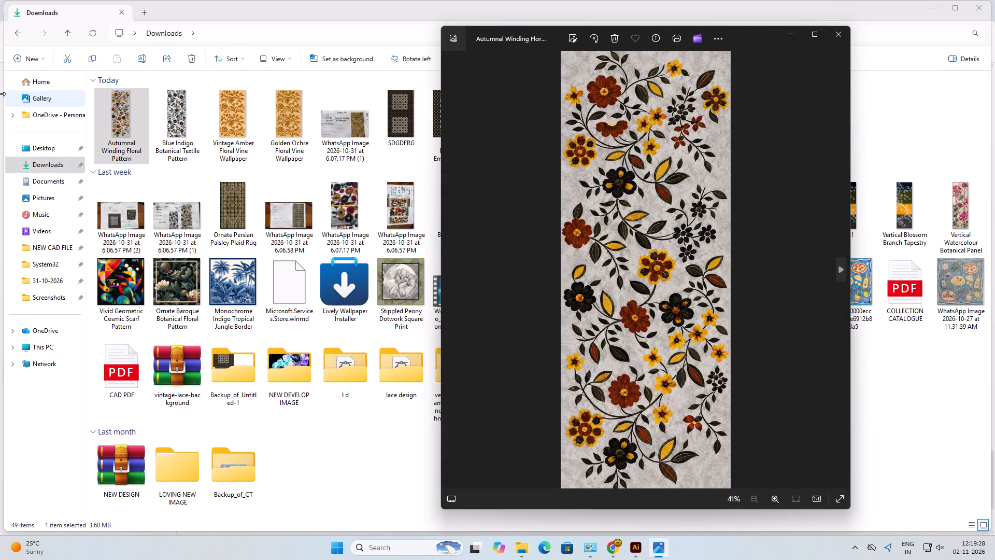
click(293, 448)
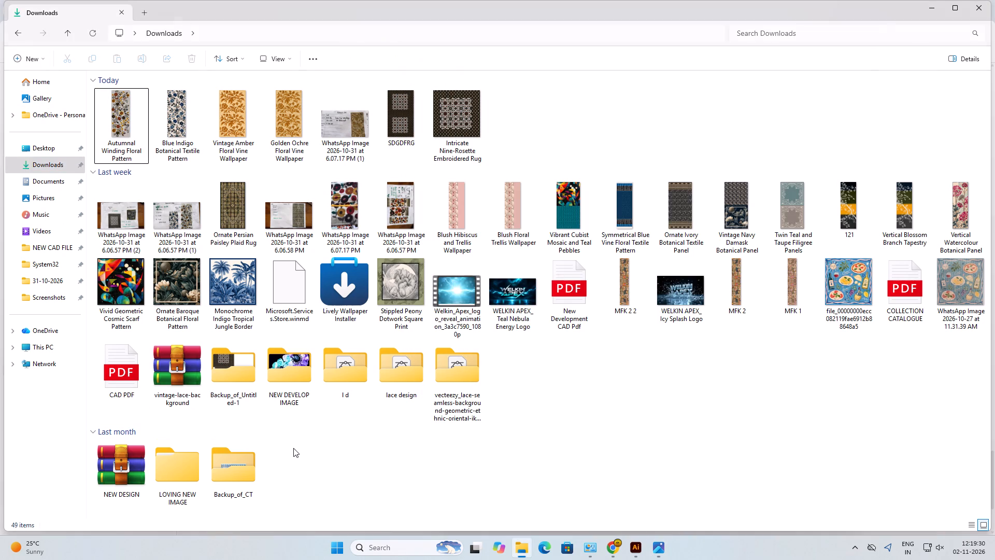
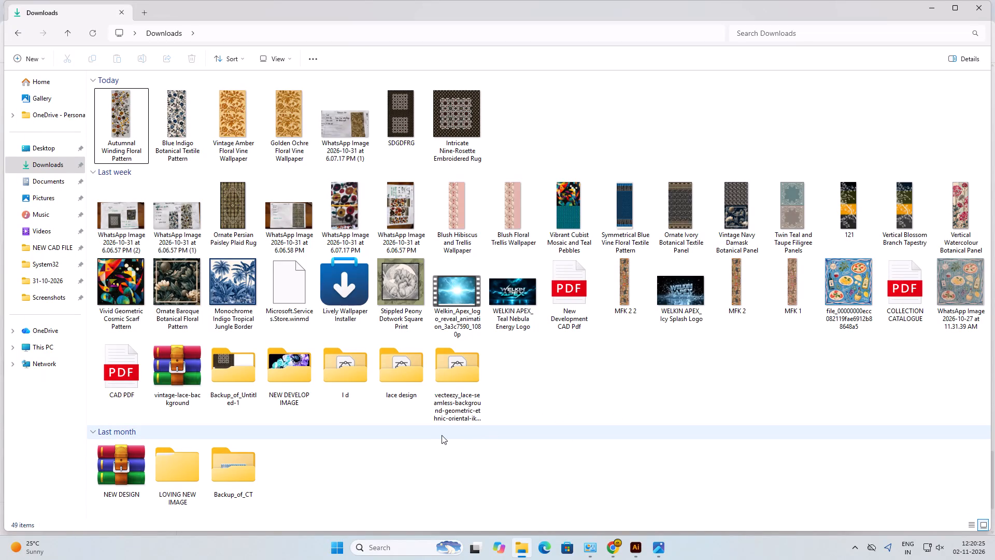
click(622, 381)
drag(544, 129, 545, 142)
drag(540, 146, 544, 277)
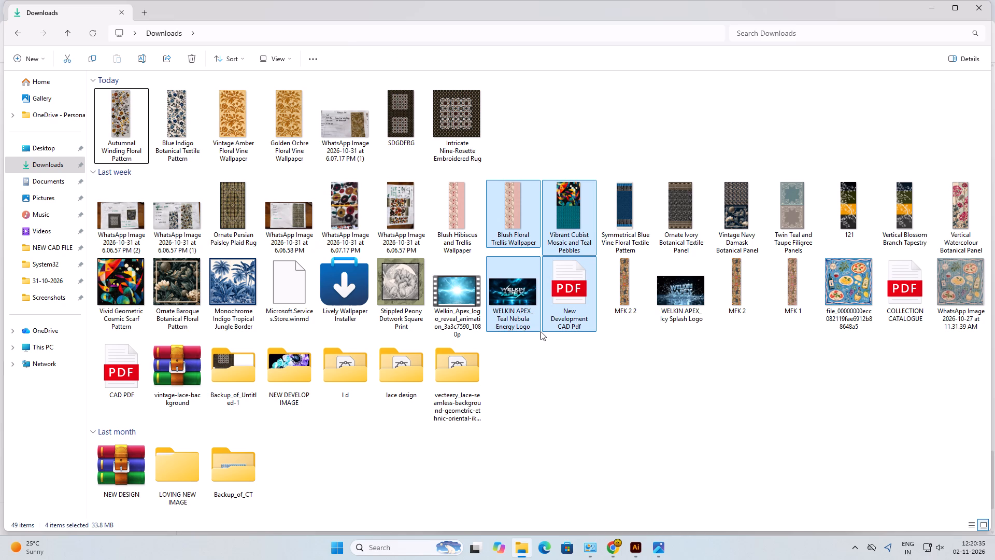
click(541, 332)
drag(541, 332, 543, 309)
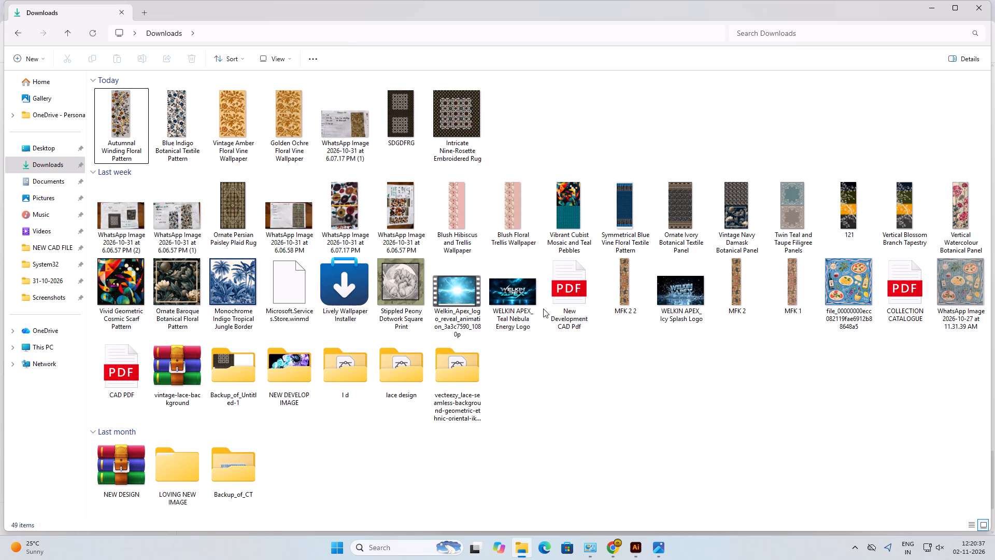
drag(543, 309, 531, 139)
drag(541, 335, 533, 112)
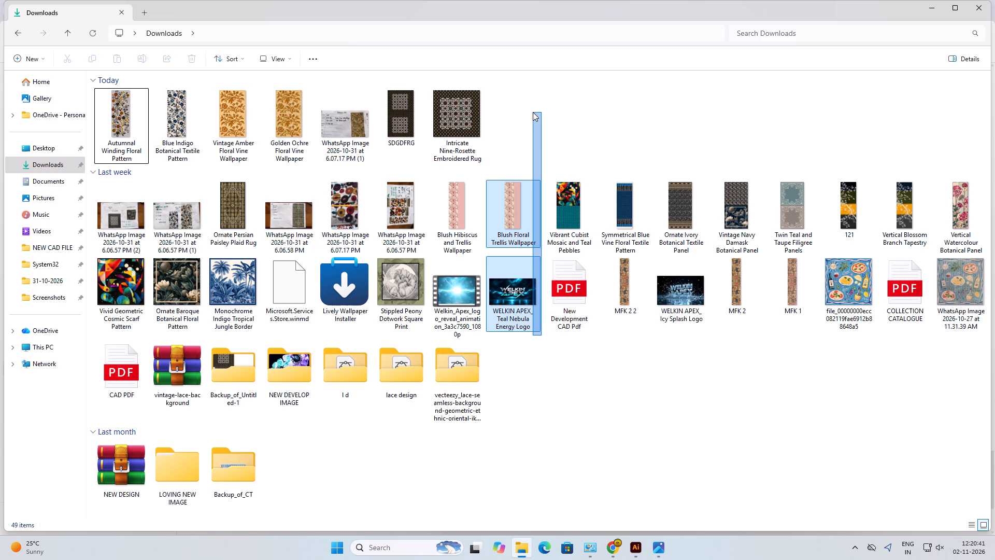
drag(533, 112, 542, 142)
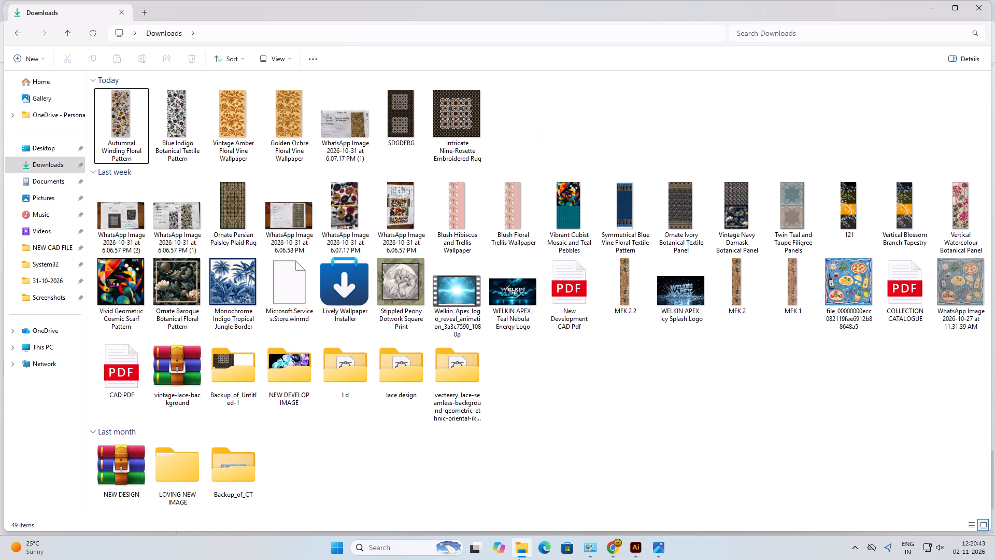
click(658, 552)
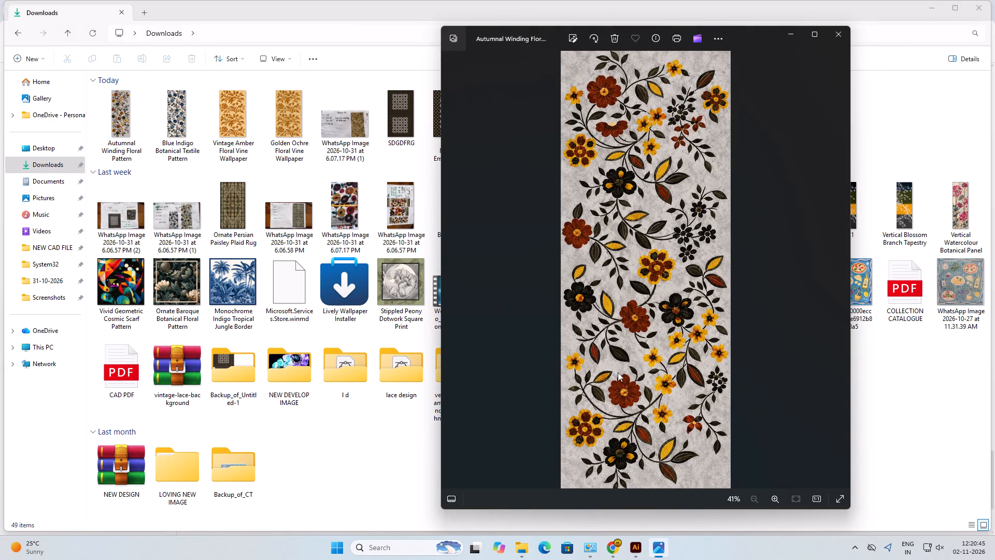
click(31, 200)
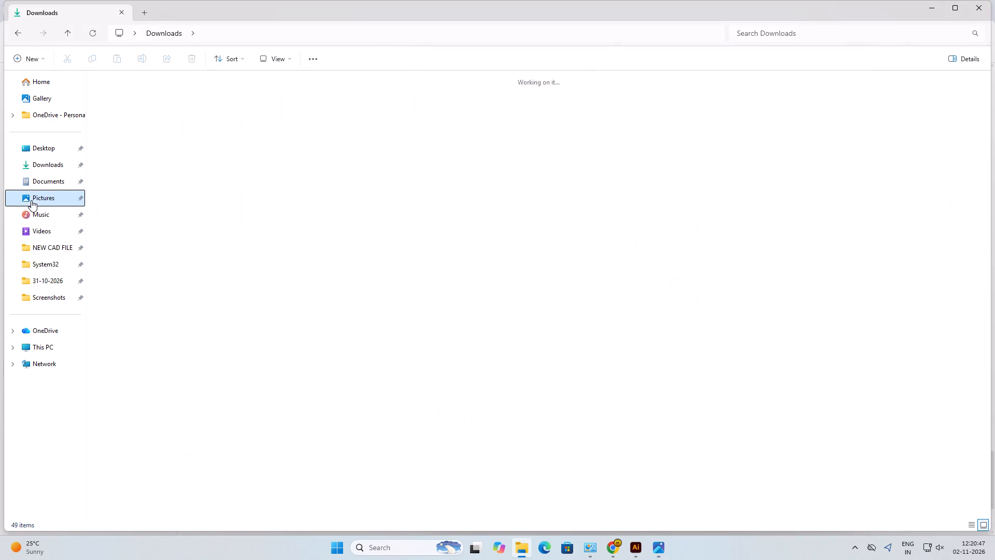
double_click(123, 97)
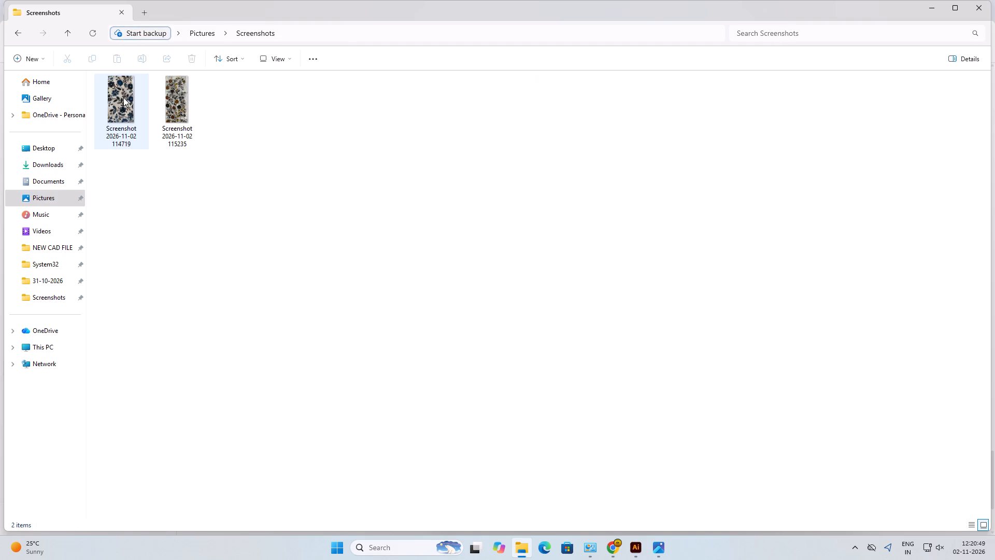
double_click(166, 97)
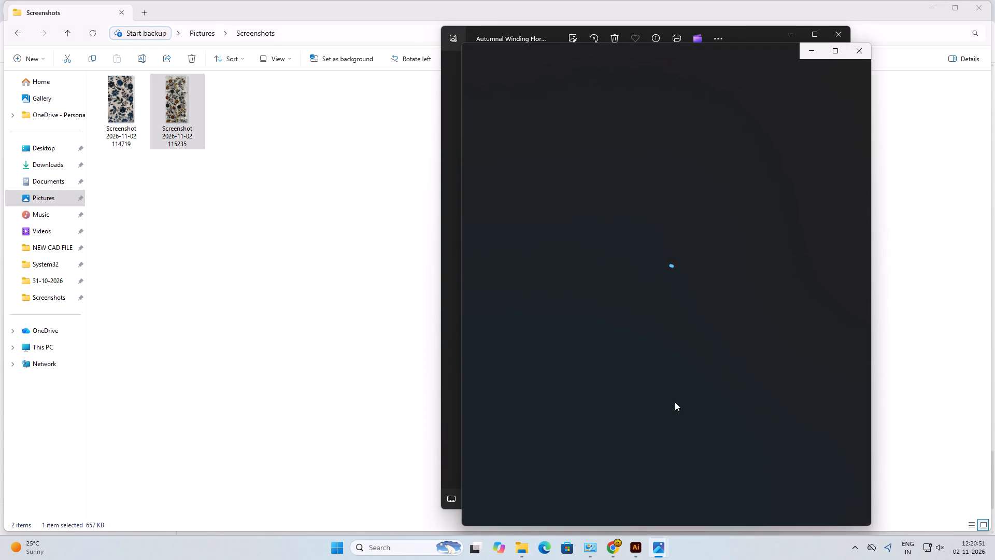
drag(772, 50, 474, 39)
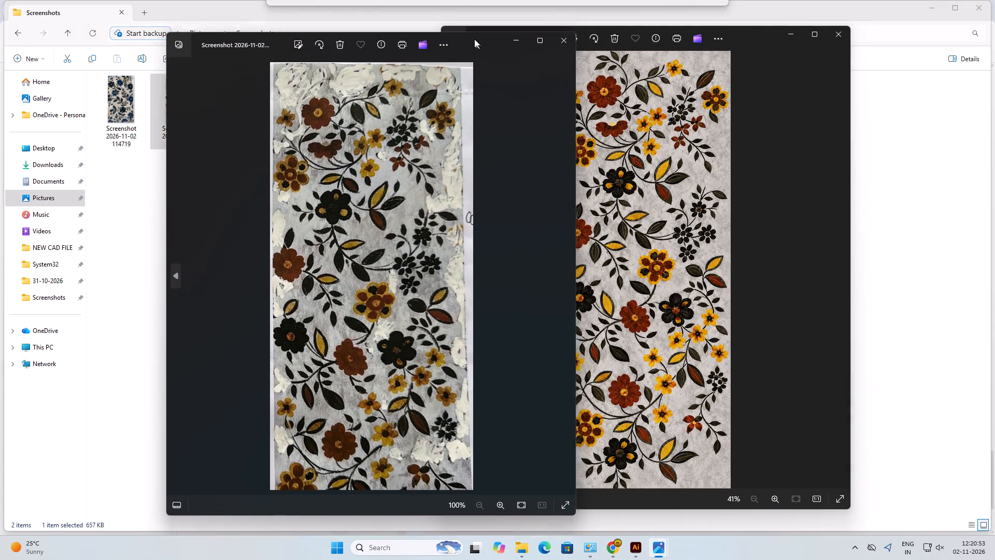
drag(474, 39, 413, 36)
drag(411, 38, 401, 27)
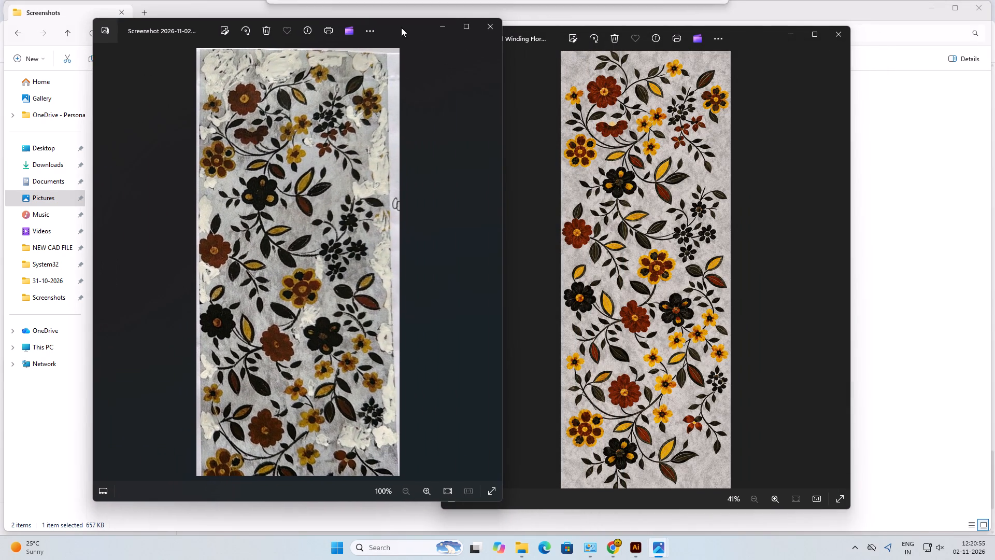
drag(401, 27, 396, 28)
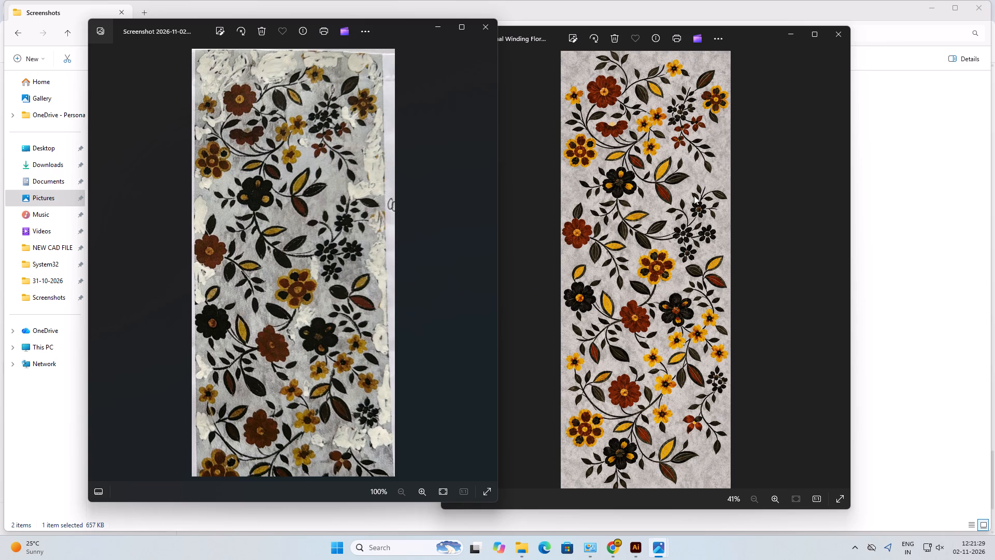
click(494, 32)
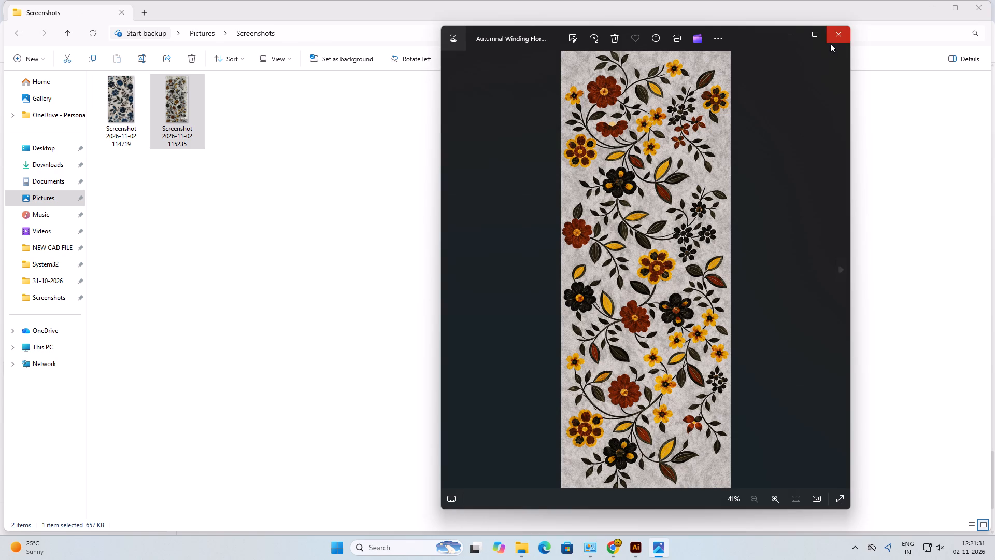
click(832, 38)
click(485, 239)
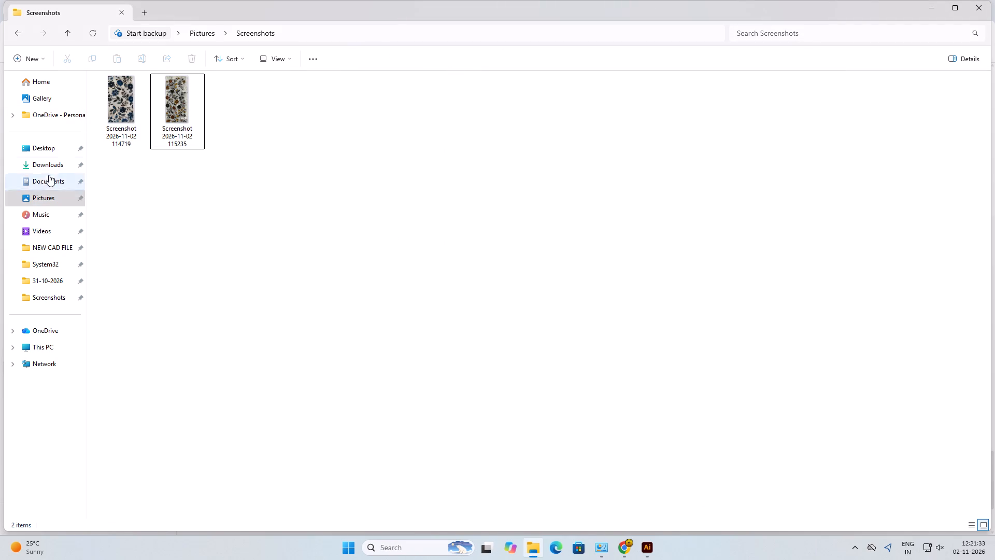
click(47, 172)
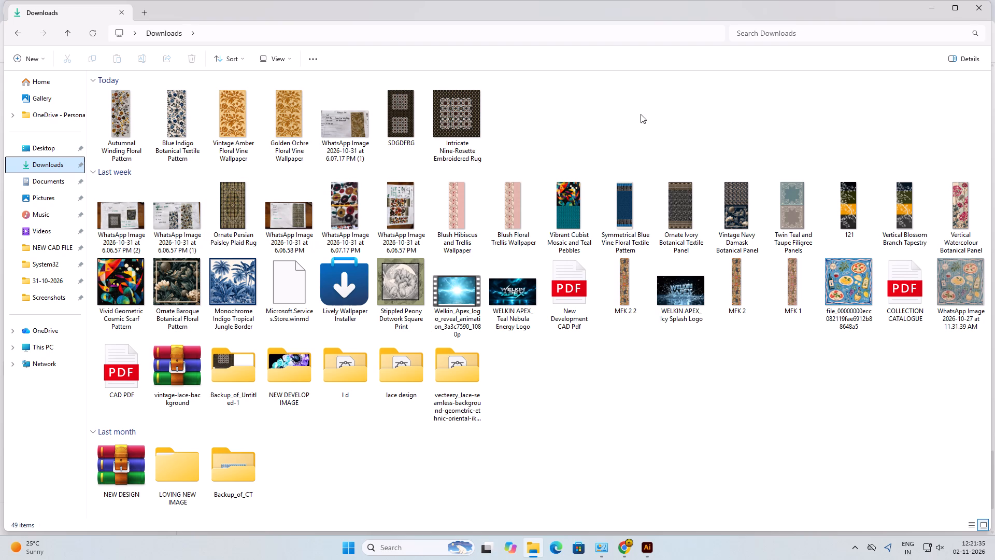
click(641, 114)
Switch to Illustrator and save the 2 100x180cm design as an Adobe PDF in the 31-10-2026 folder with the Illustrator Default preset.
click(661, 556)
click(641, 554)
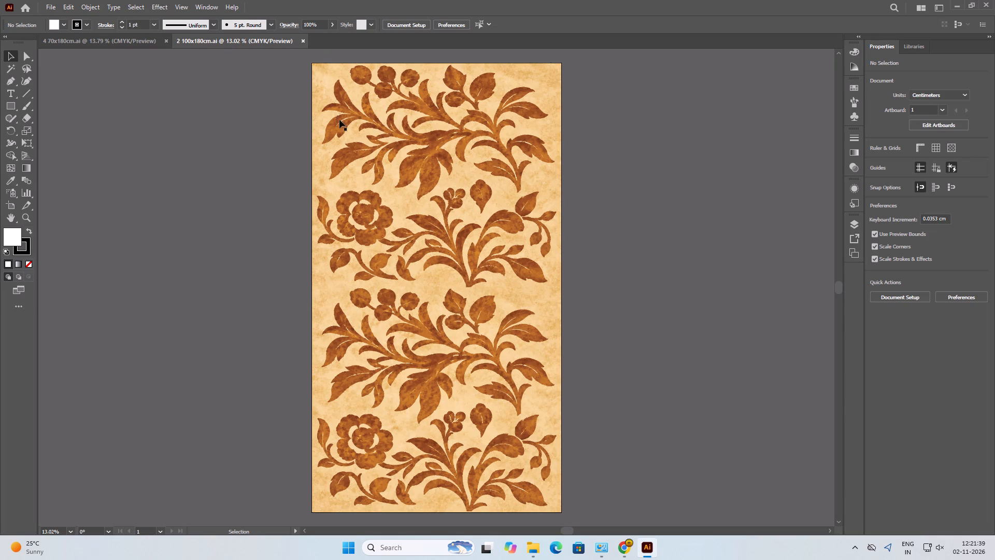
key(ctrl+shift+s)
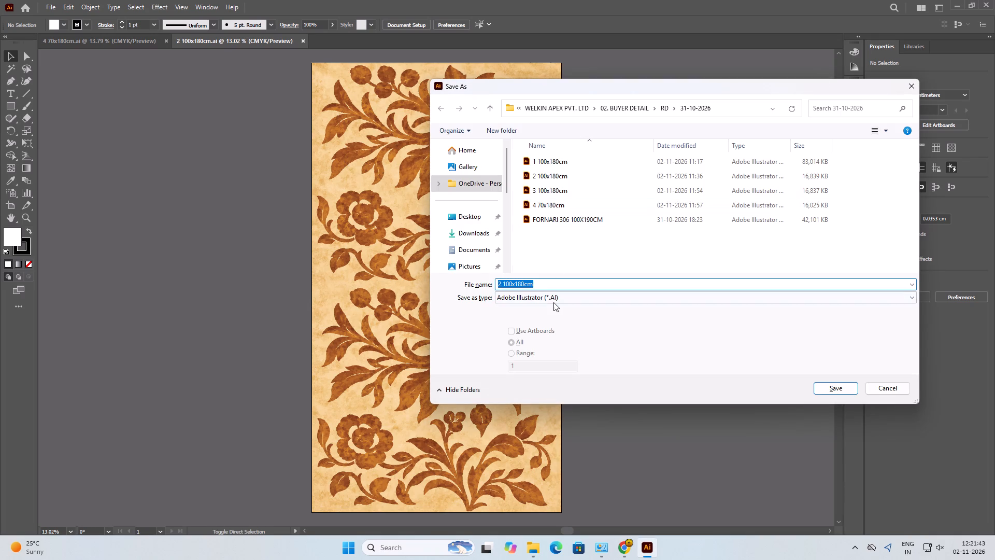
click(553, 303)
click(545, 316)
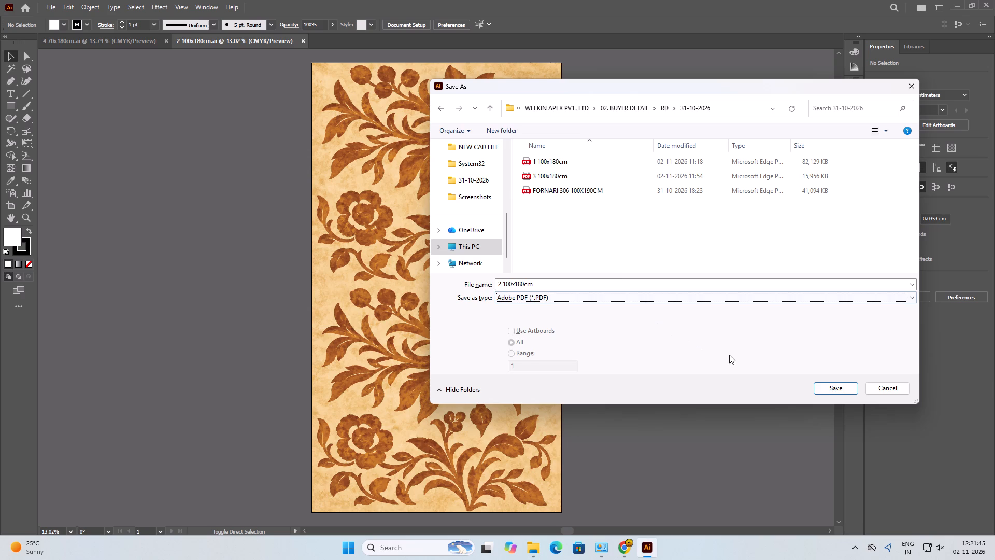
click(829, 385)
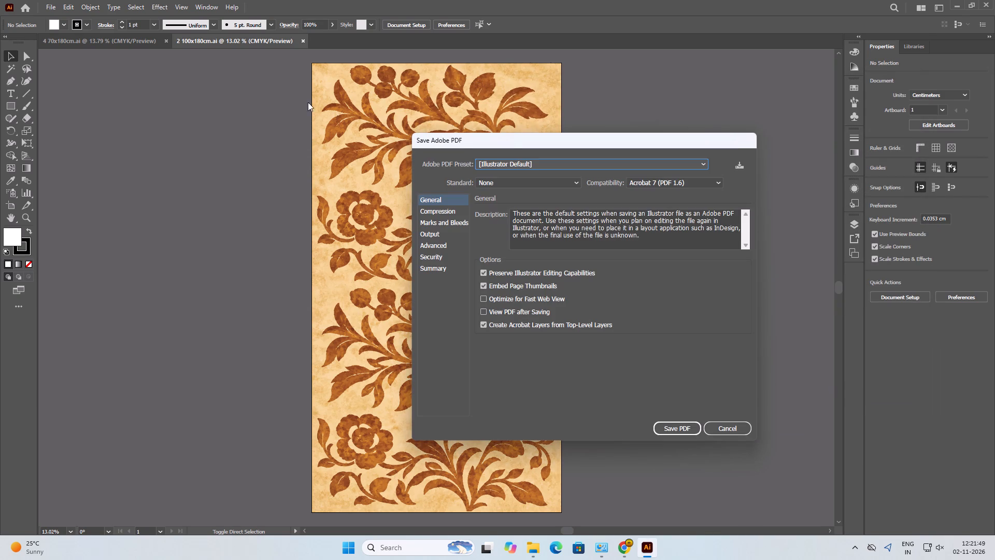
click(665, 431)
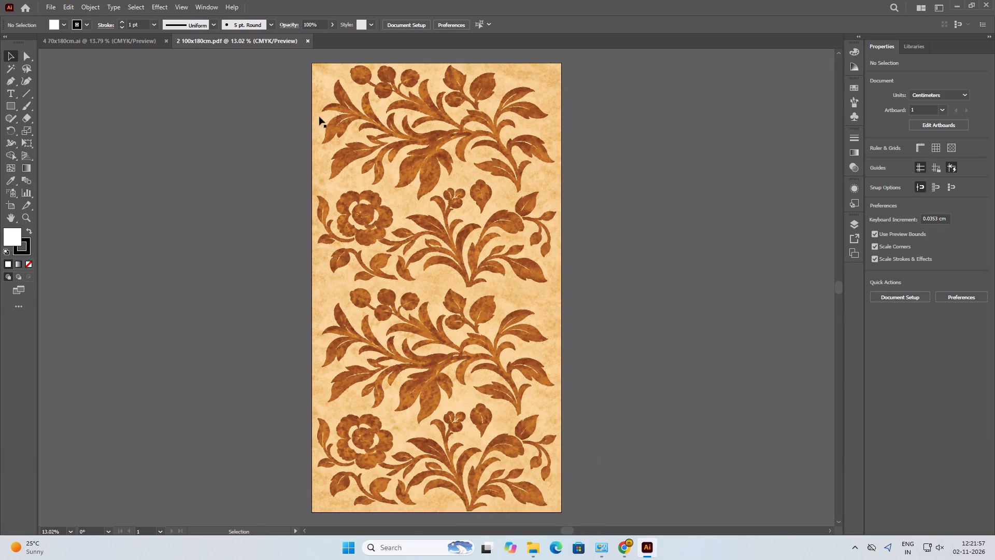
Check the saved files in the 31-10-2026 folder and save the blue floral 4 70x180cm design there as an Adobe PDF.
click(109, 40)
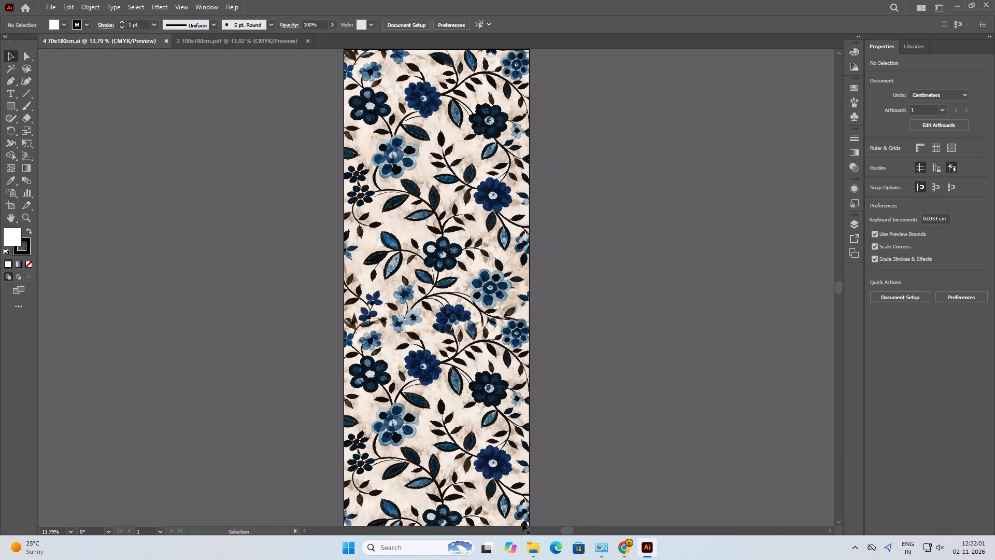
click(531, 547)
click(44, 285)
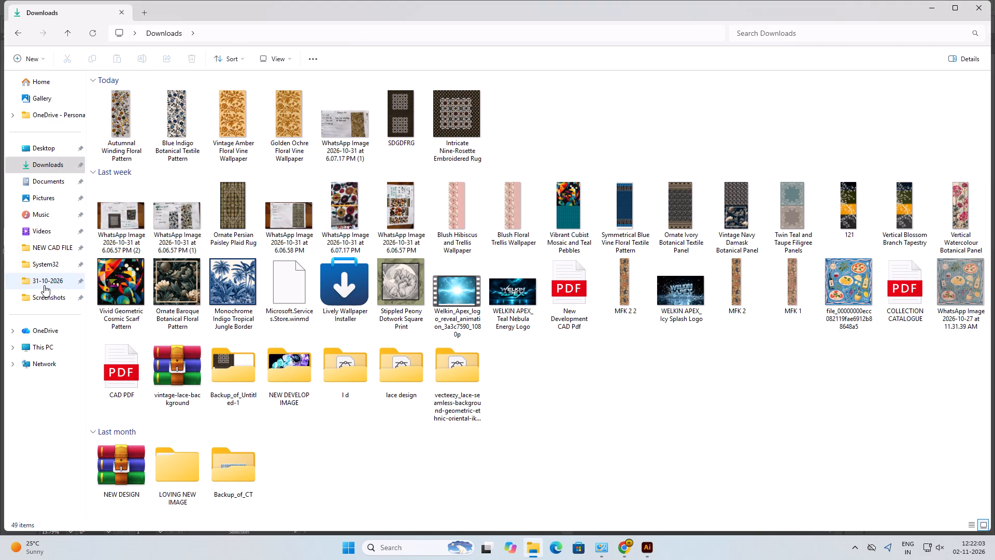
click(449, 217)
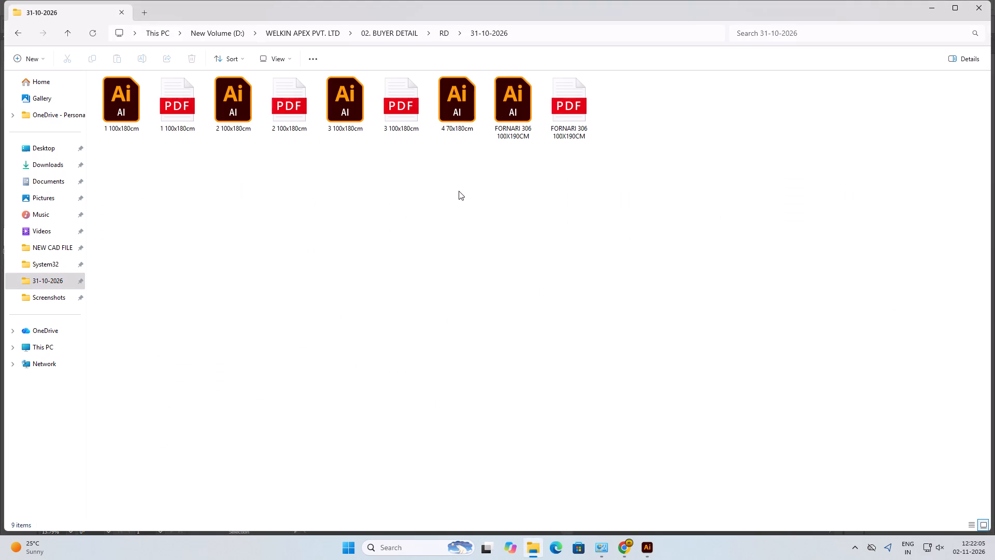
click(643, 543)
key(ctrl+shift+s)
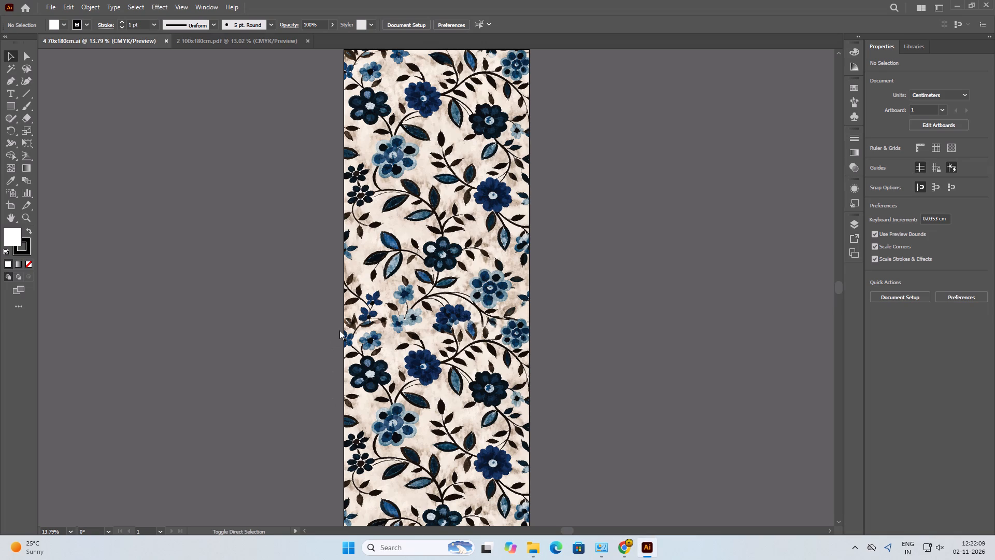
click(587, 298)
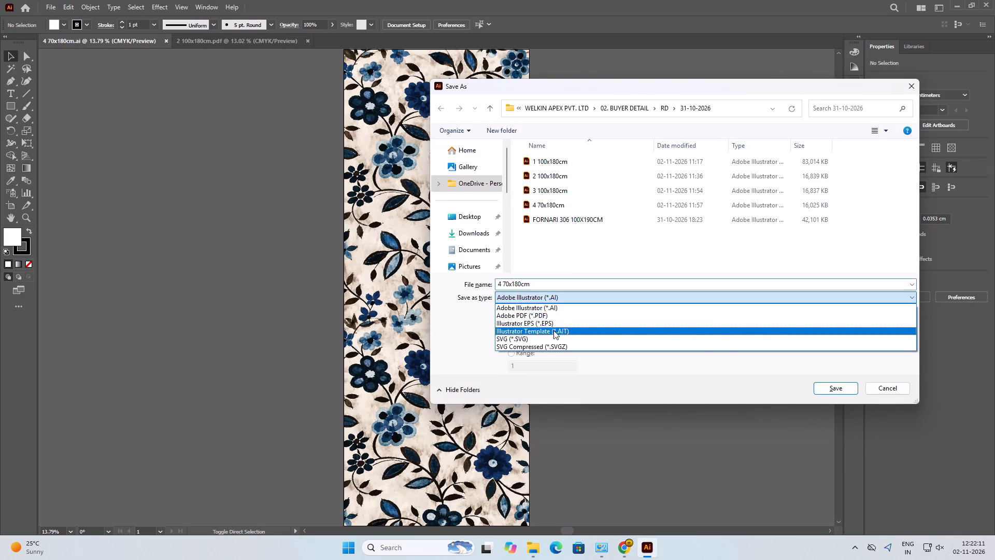
click(551, 313)
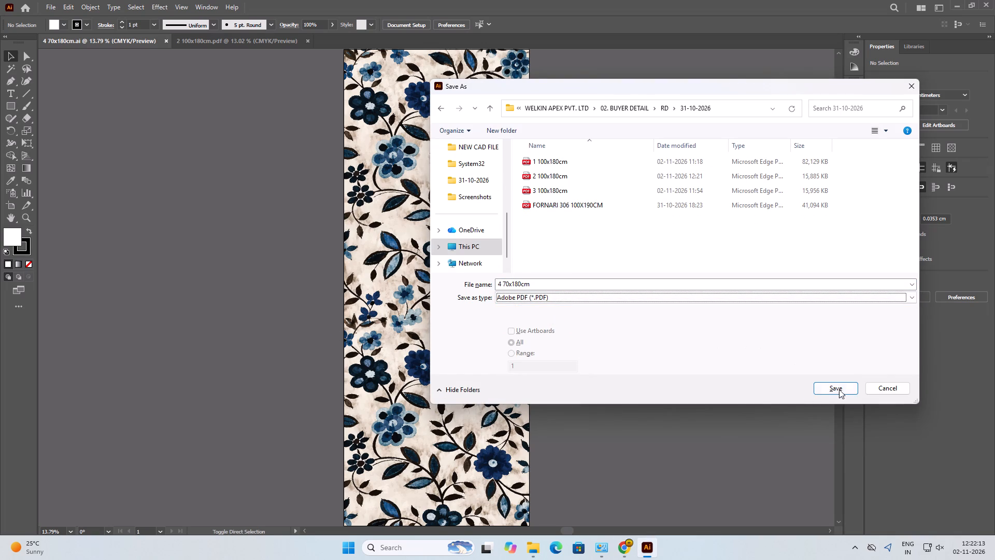
click(839, 389)
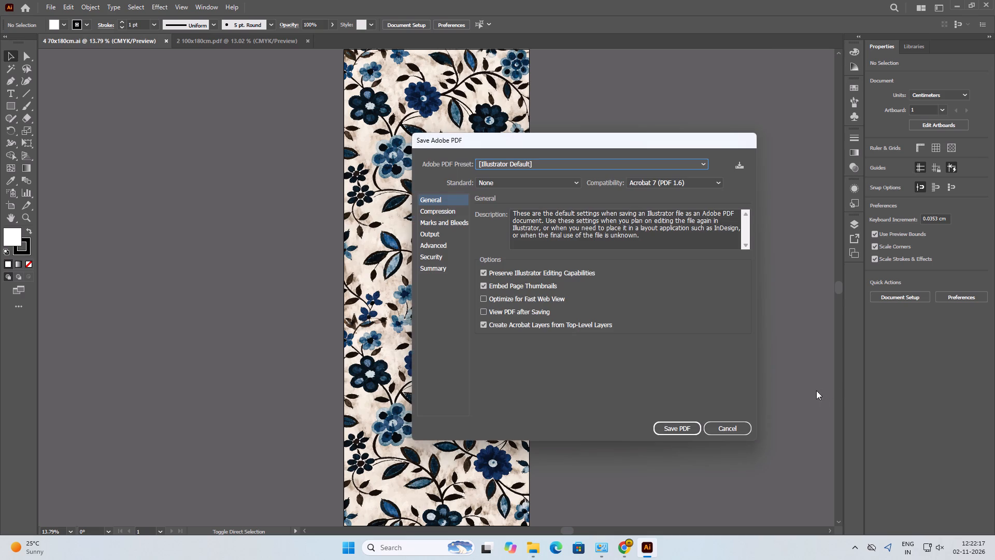
click(680, 428)
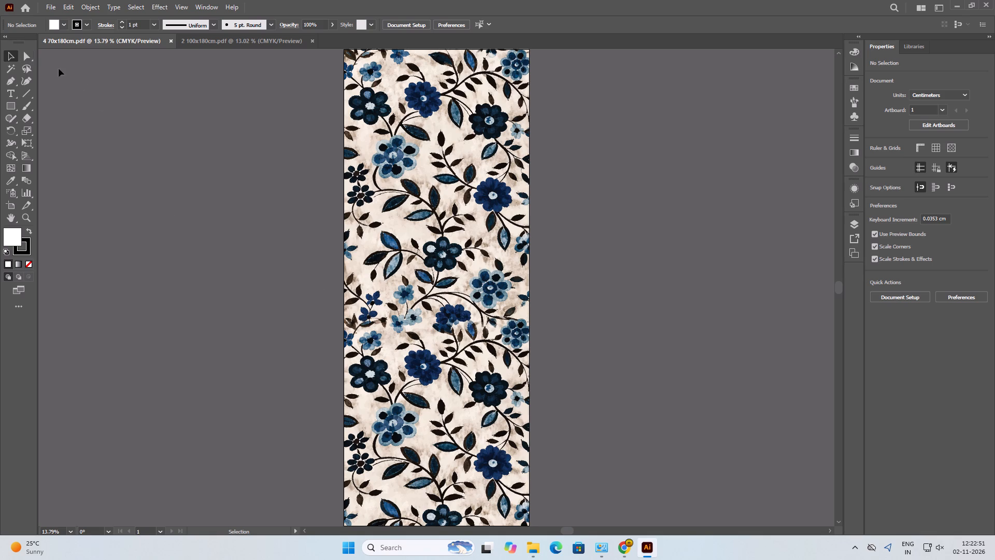
Close the 4 70x180cm and 2 100x180cm PDF documents in Illustrator.
click(170, 42)
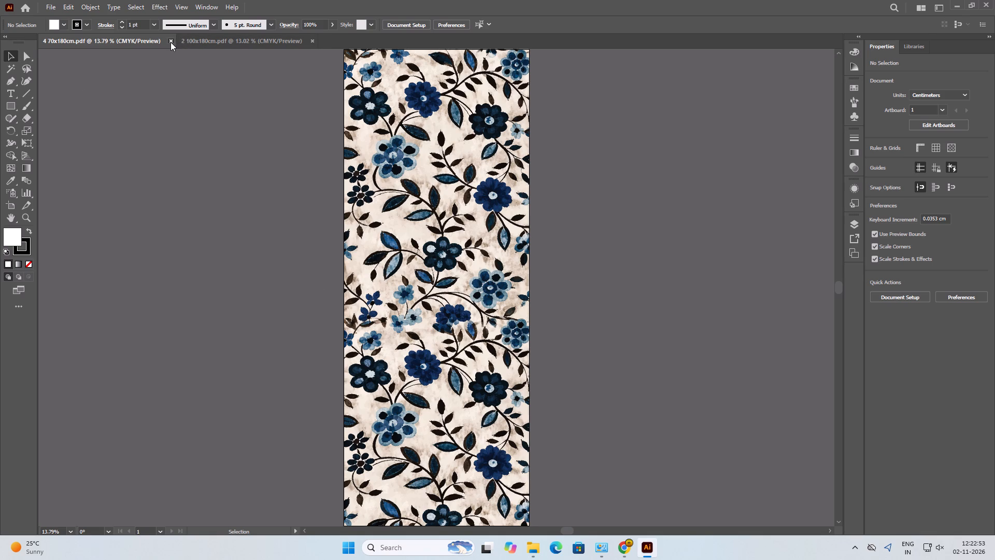
click(175, 42)
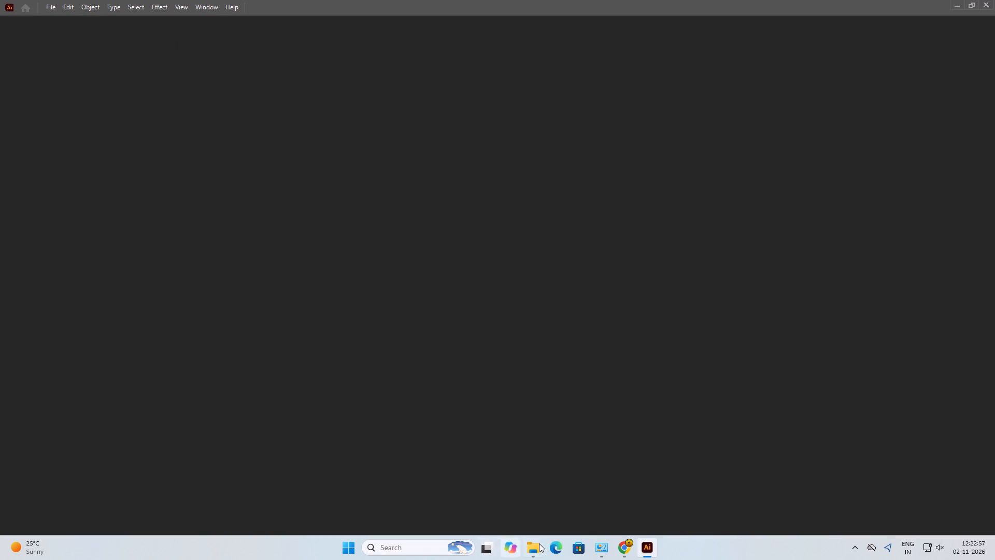
Create a new 70 x 180 cm portrait document in CMYK colour with 300 ppi raster effects.
click(21, 77)
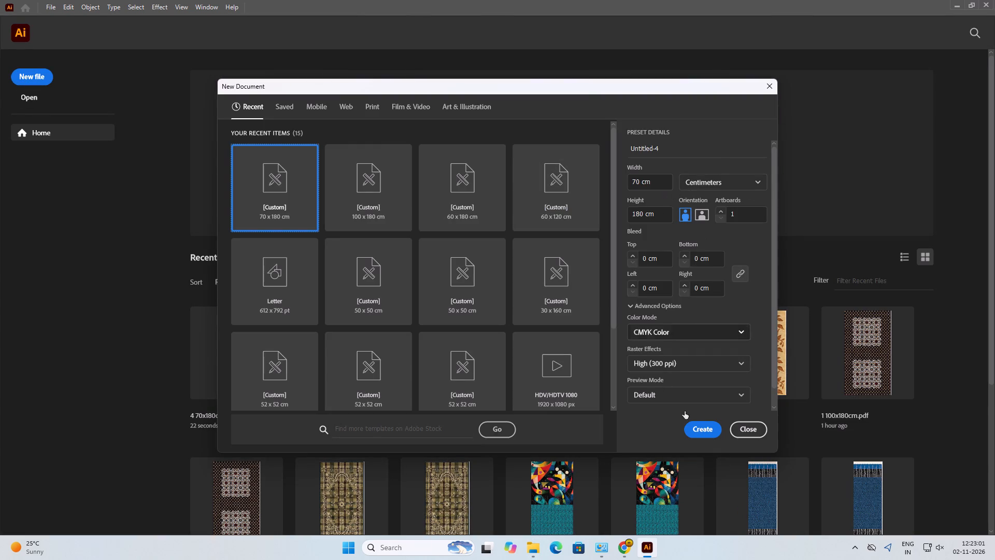
click(703, 432)
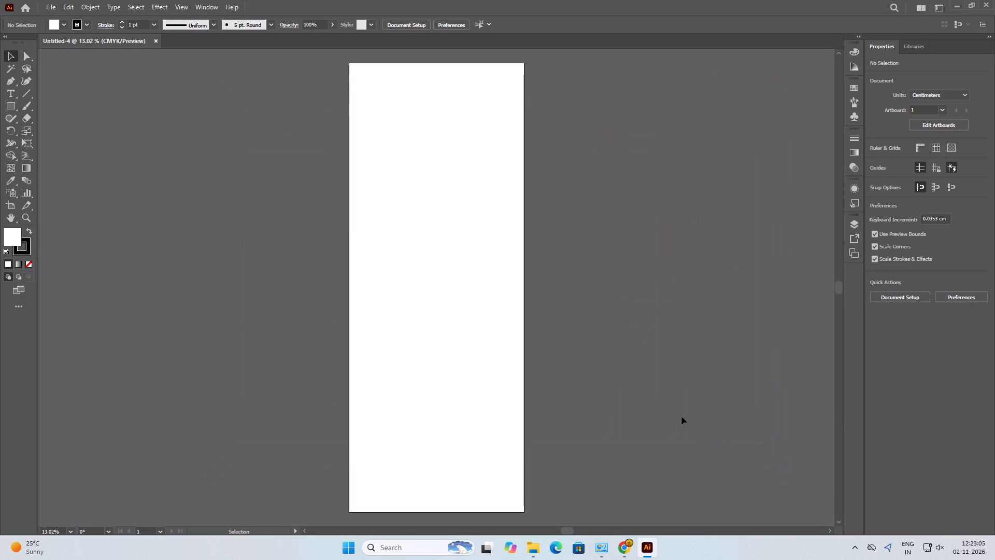
Place the Autumnal Winding Floral Pattern image from Downloads and align it to the artboard's left and top edges.
key(ctrl+shift+p)
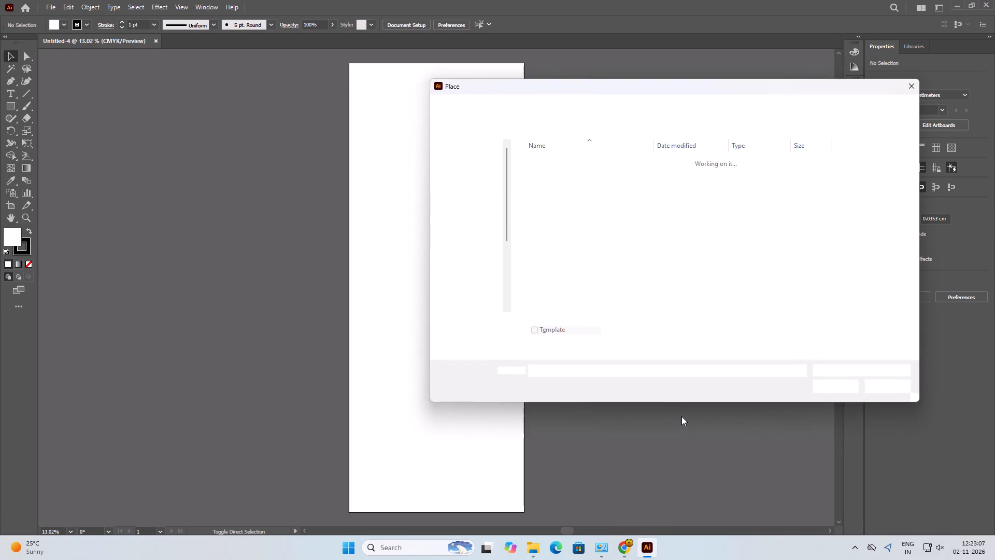
click(477, 233)
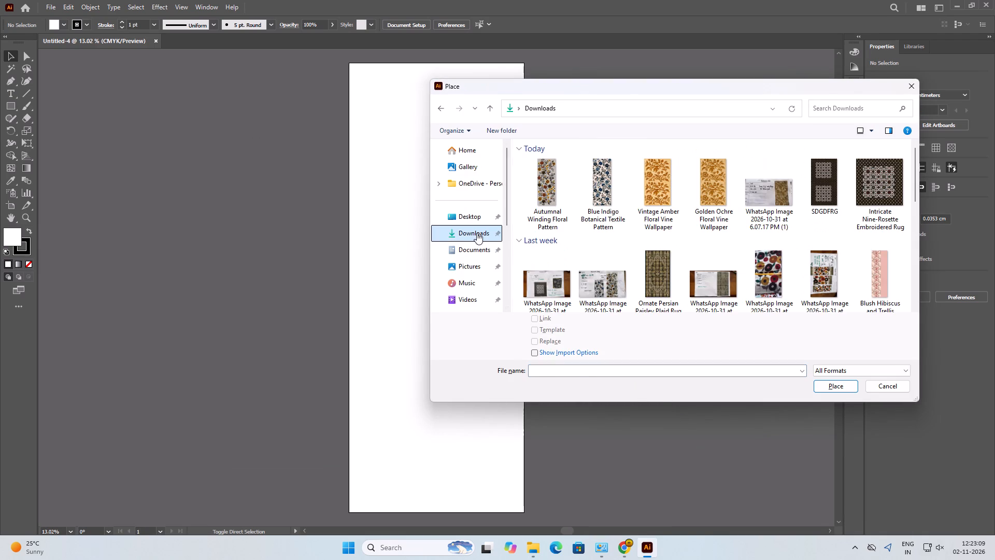
double_click(538, 190)
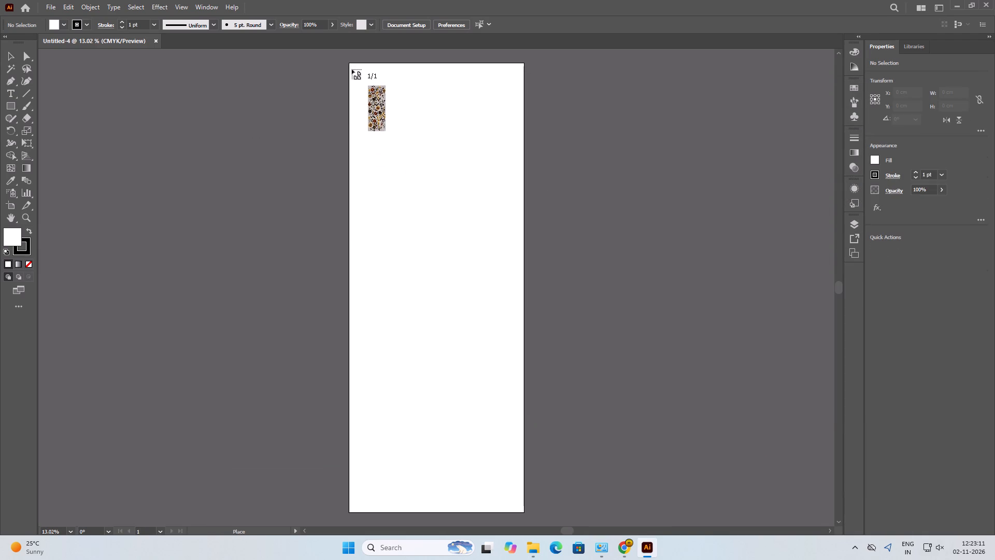
click(351, 64)
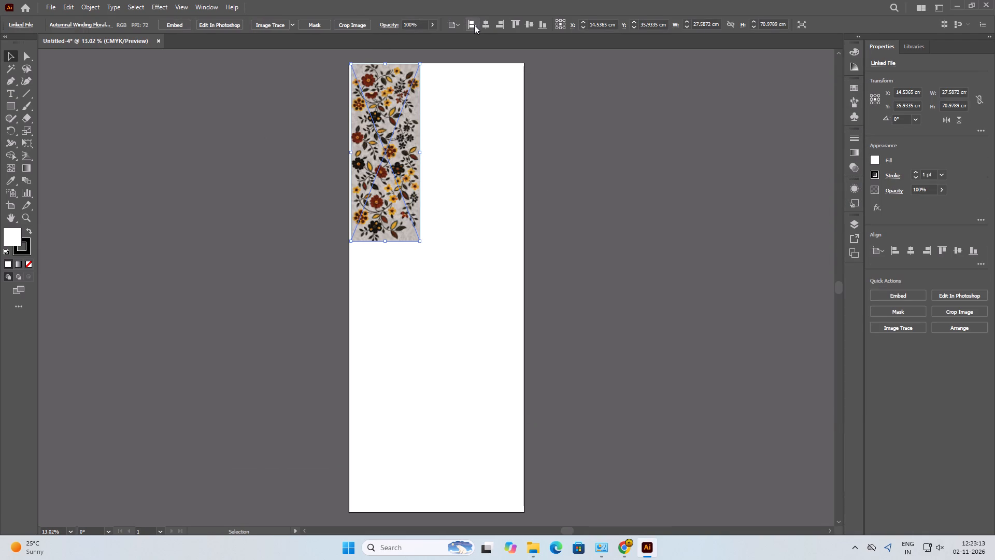
click(474, 25)
click(520, 25)
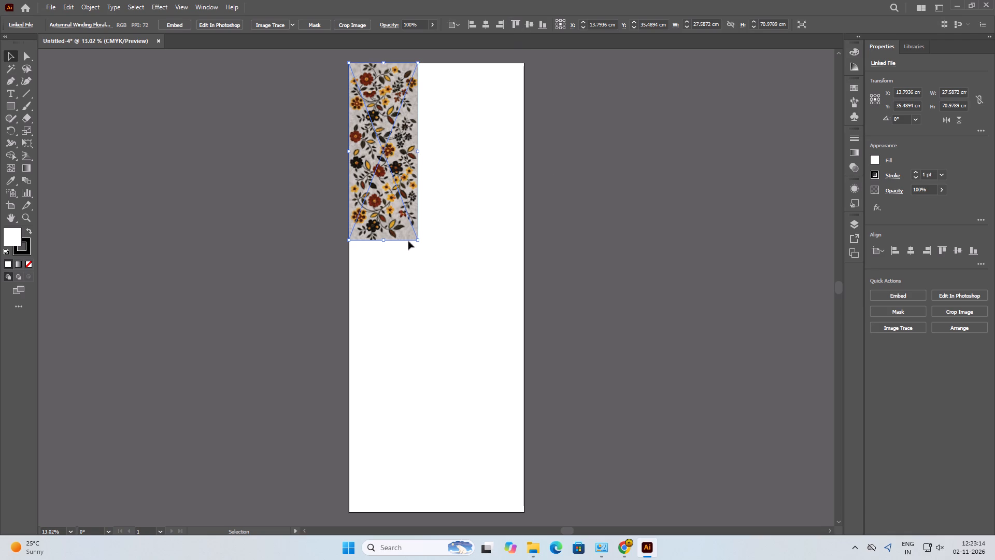
Scale the placed floral image proportionally to cover the artboard at about 70 x 180.1 cm and centre it vertically.
drag(420, 241, 538, 499)
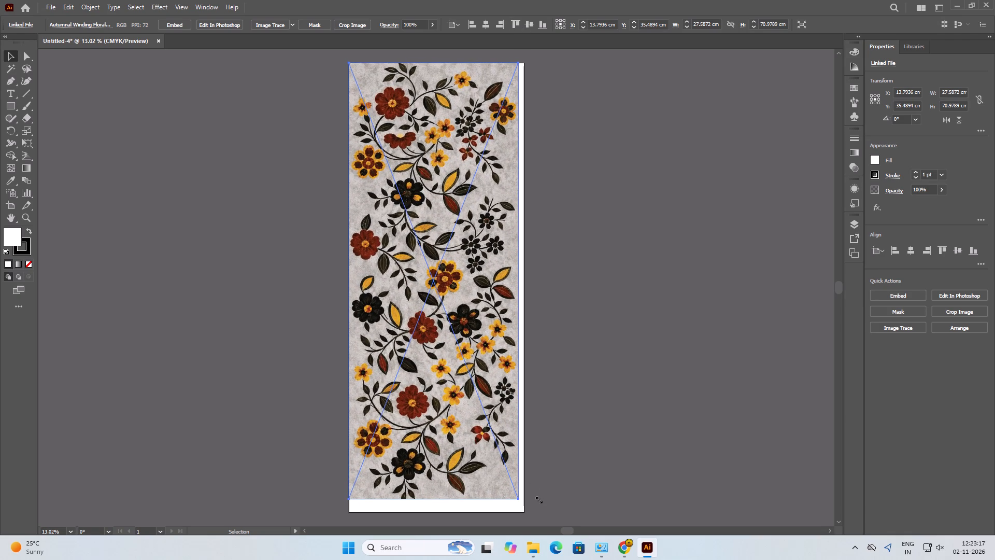
drag(538, 499, 544, 514)
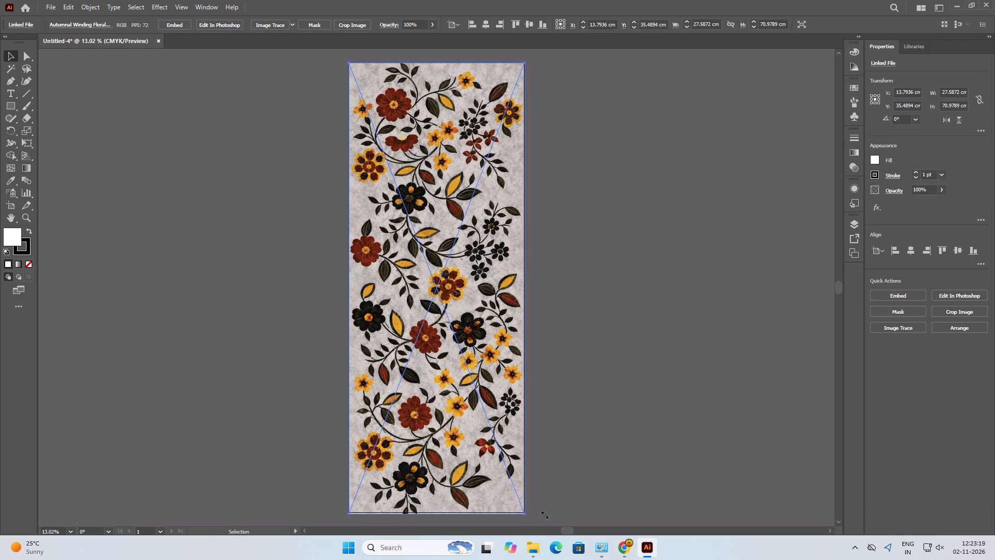
drag(544, 514, 544, 512)
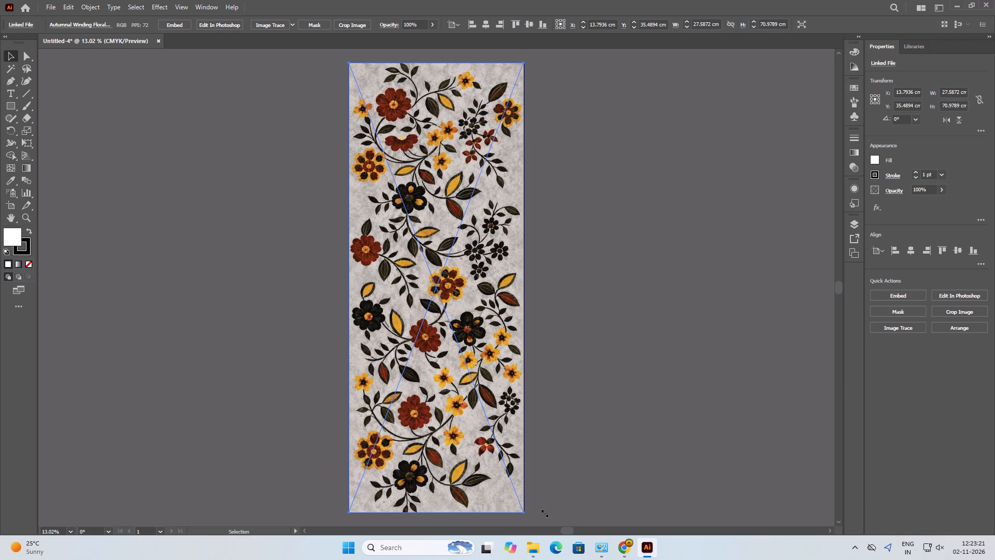
drag(544, 512, 545, 513)
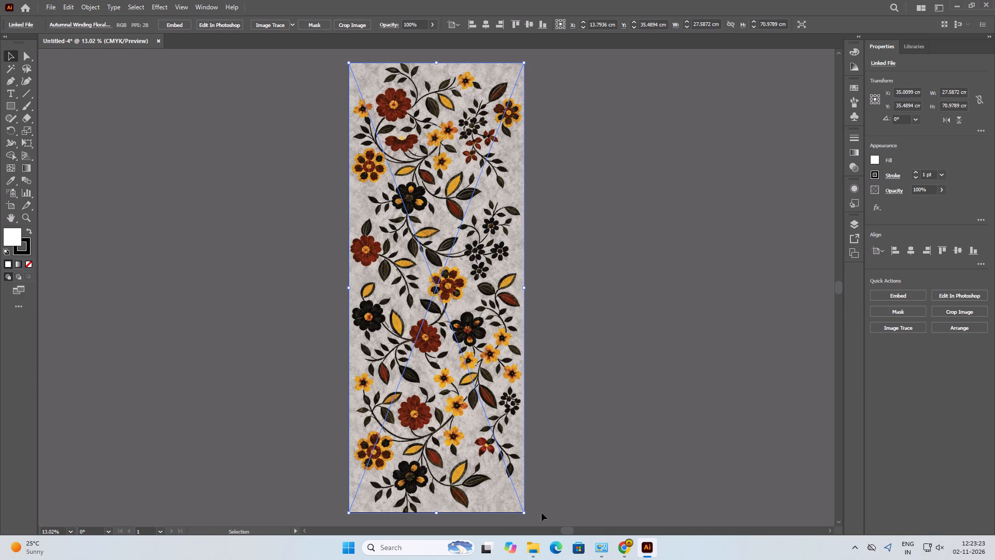
alt+scroll(534, 516, up, 6)
alt+scroll(470, 504, up, 5)
alt+scroll(396, 432, up, 7)
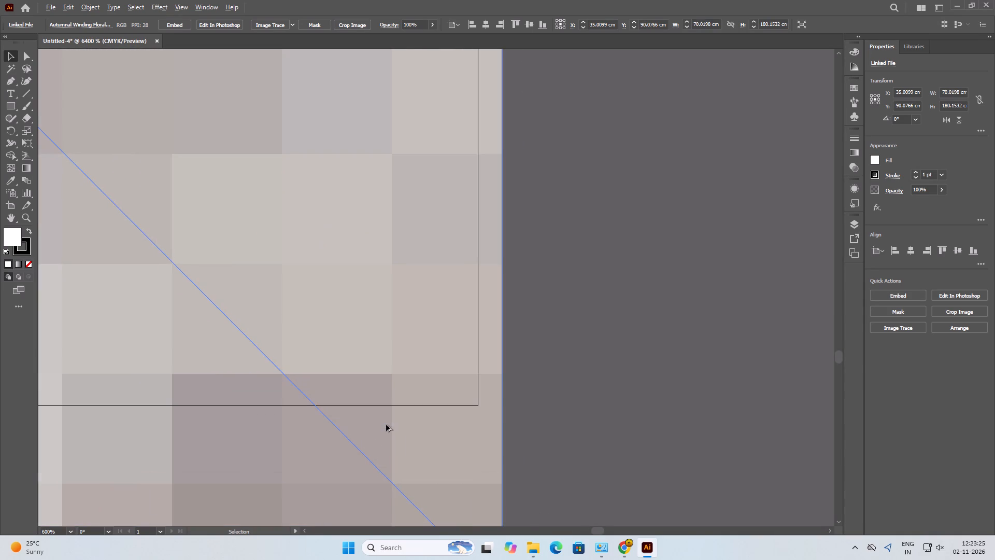
alt+scroll(509, 253, down, 2)
alt+scroll(496, 342, up, 2)
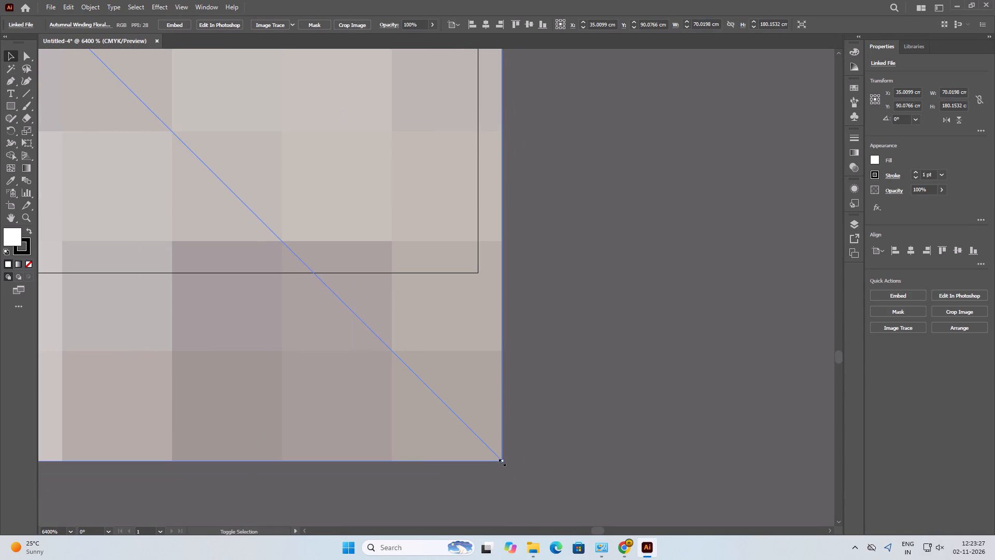
shift+drag(502, 462, 506, 409)
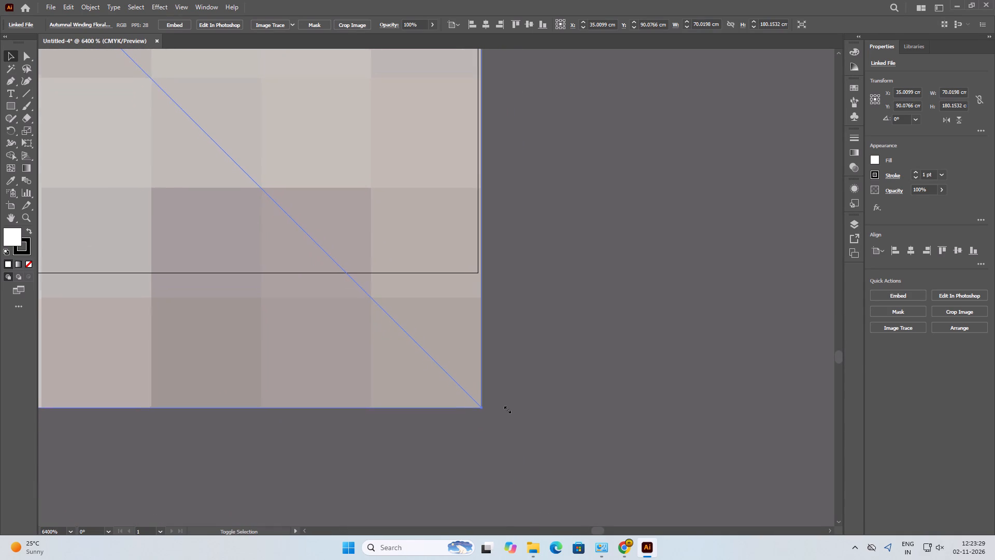
shift+drag(506, 409, 507, 410)
key(ctrl+0)
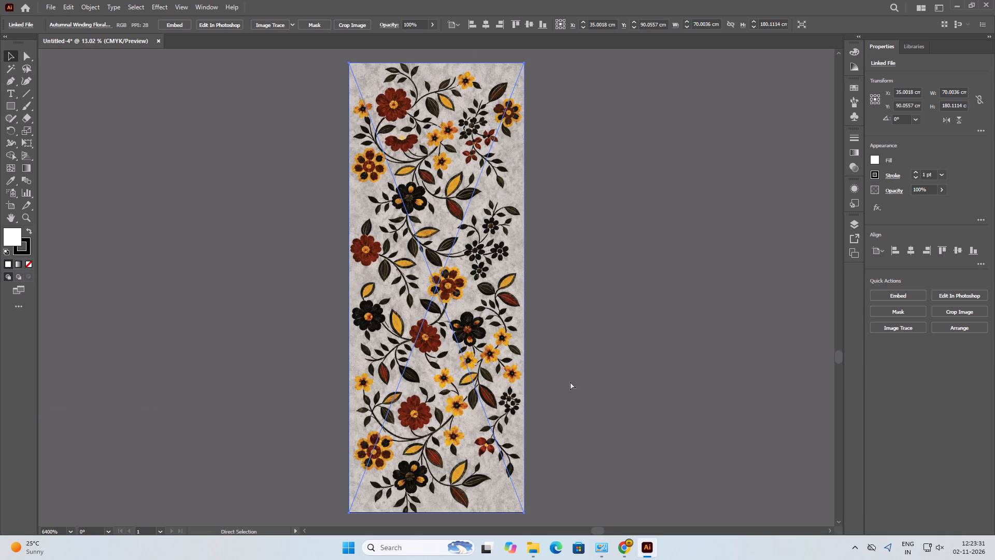
click(524, 23)
click(599, 155)
Image Trace the floral image with the High Fidelity Photo preset.
click(491, 160)
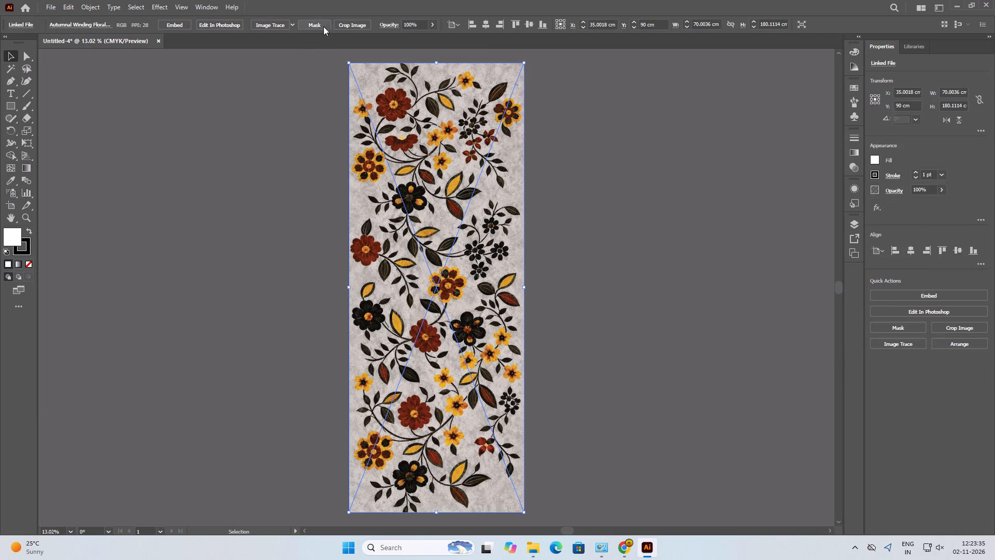
click(294, 25)
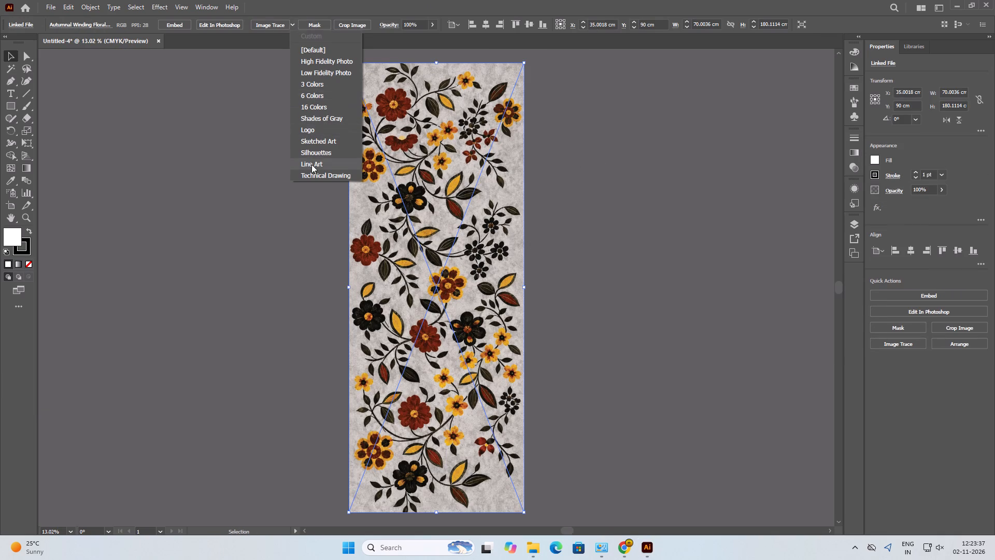
click(318, 62)
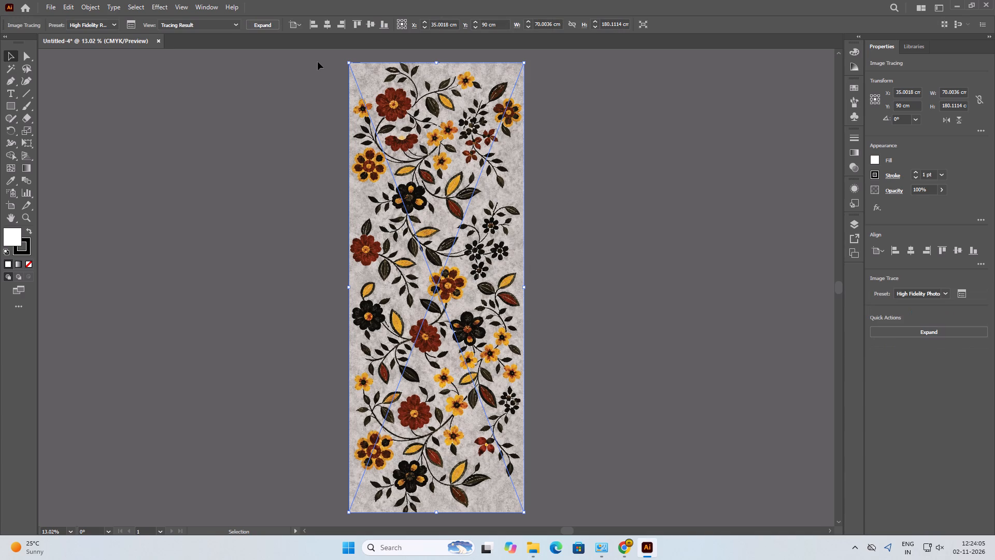
Examine the traced flowers, leaves and background texture up close, ending with the whole artboard in view.
click(314, 128)
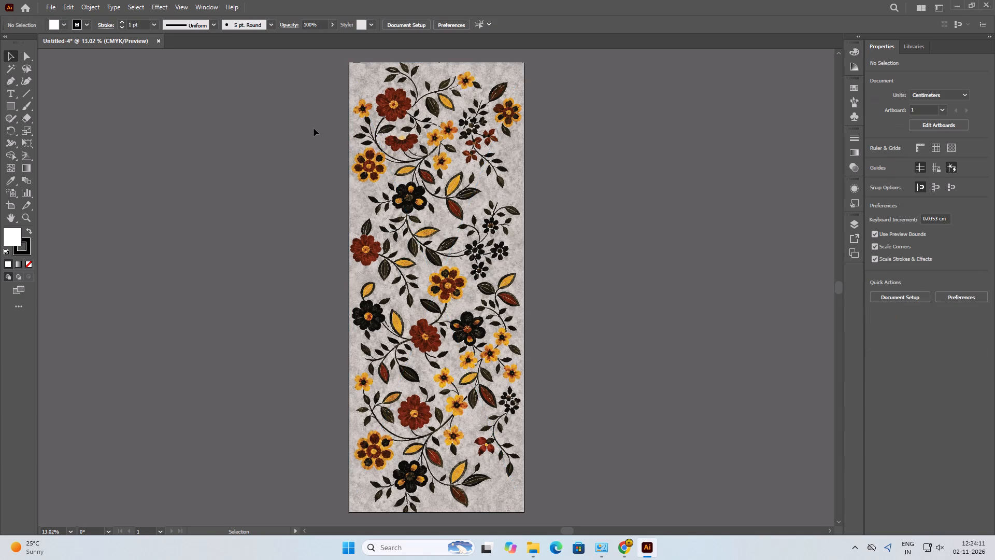
scroll(475, 209, up, 5)
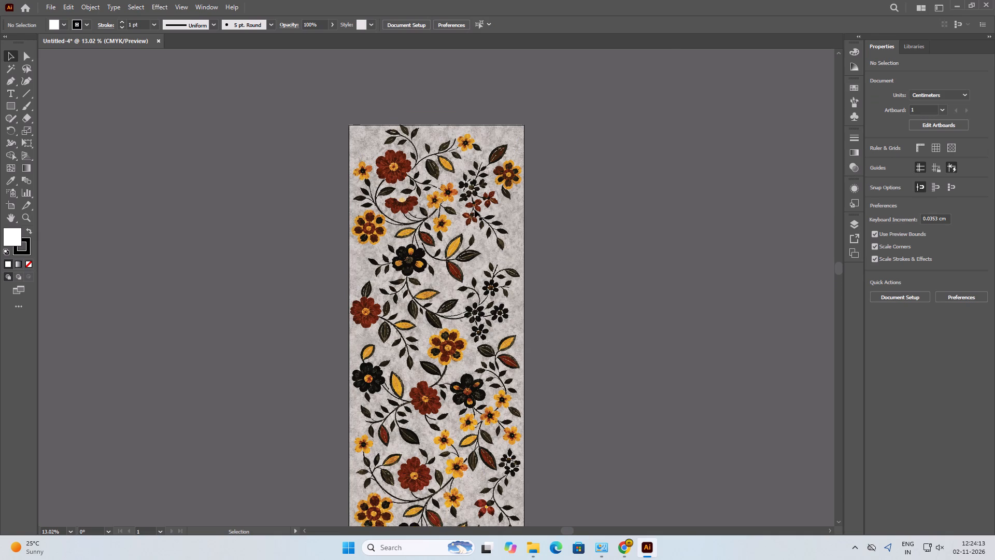
alt+scroll(474, 214, up, 7)
alt+scroll(500, 221, down, 2)
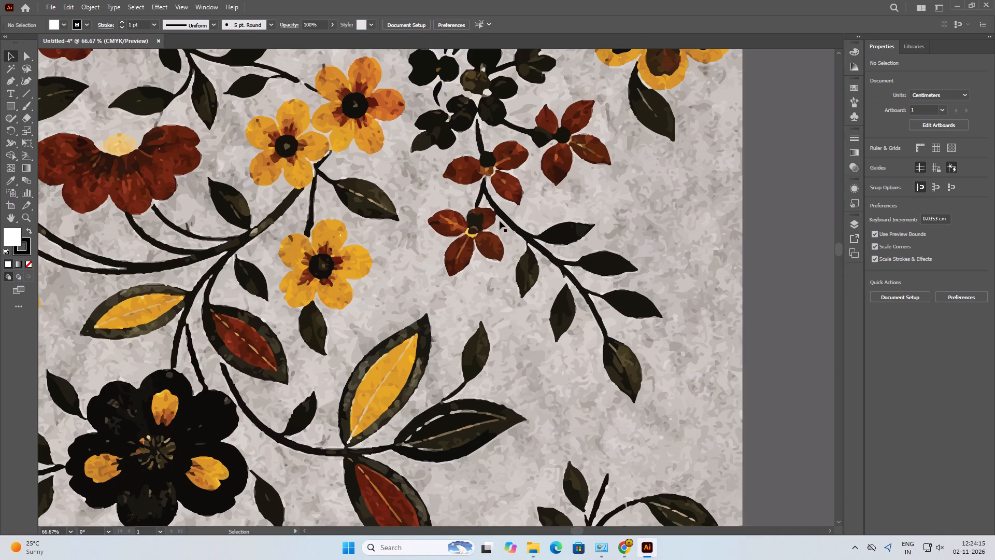
alt+scroll(474, 371, up, 3)
alt+scroll(514, 165, down, 4)
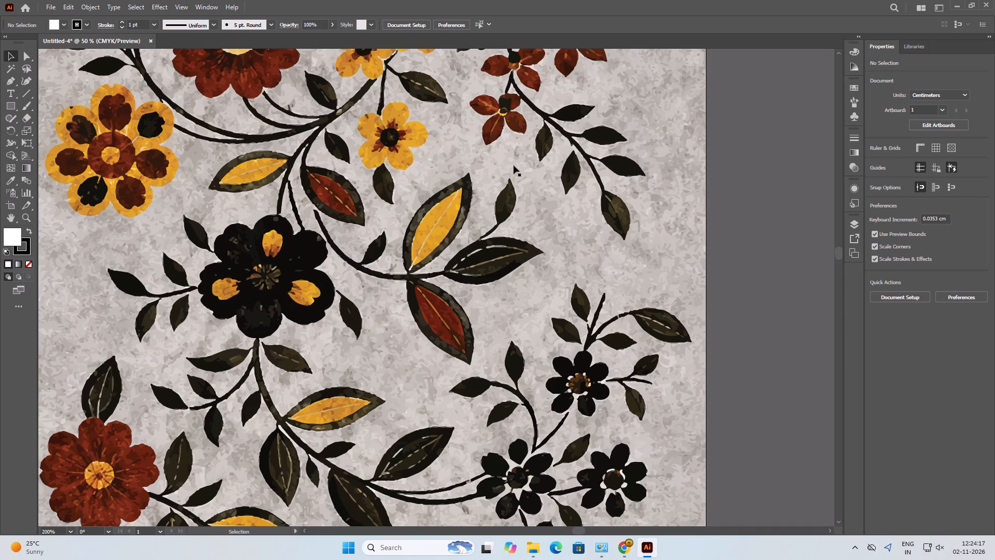
alt+scroll(479, 202, down, 2)
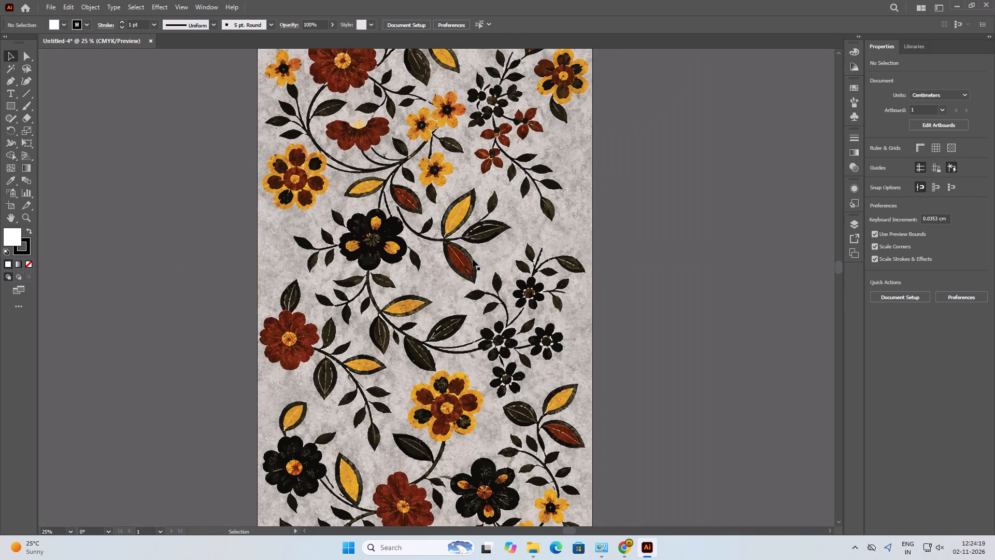
key(ctrl+0)
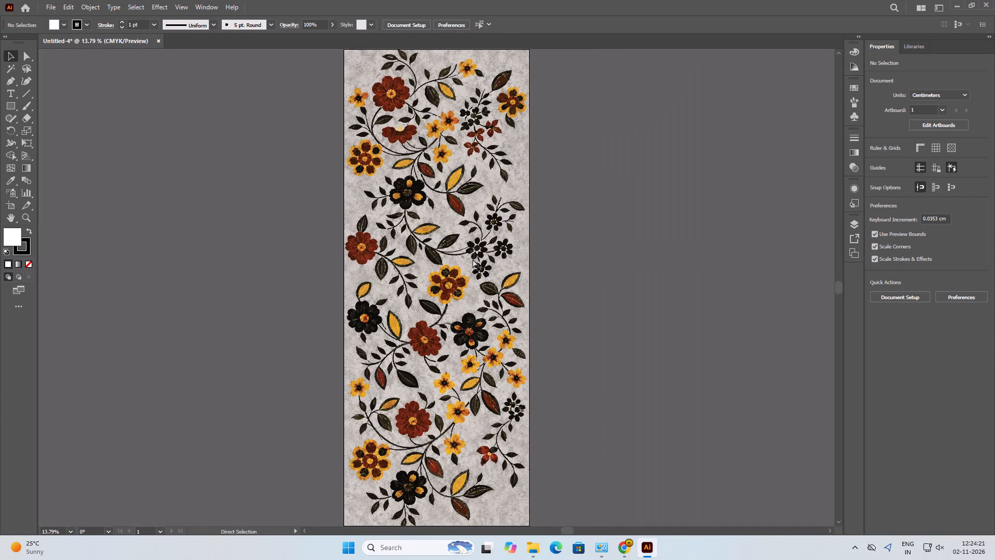
Save the traced design as an Adobe Illustrator file named 5 70x180cm in the 31-10-2026 folder.
key(ctrl+shift+s)
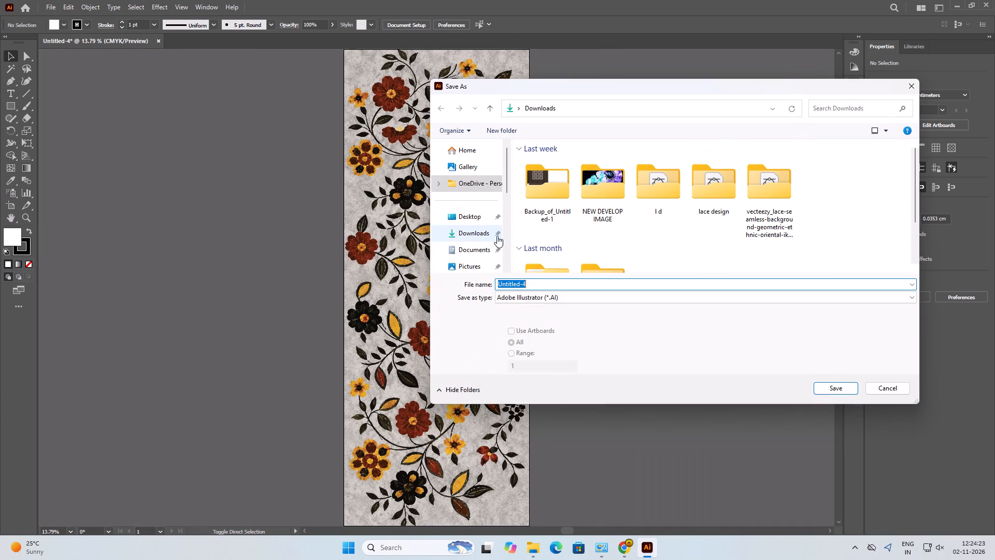
scroll(467, 217, down, 5)
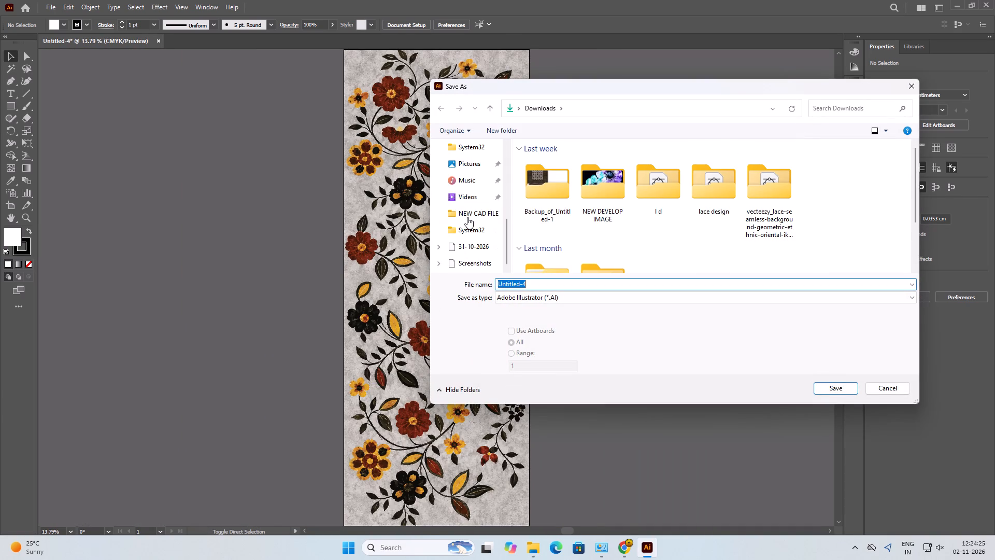
click(473, 162)
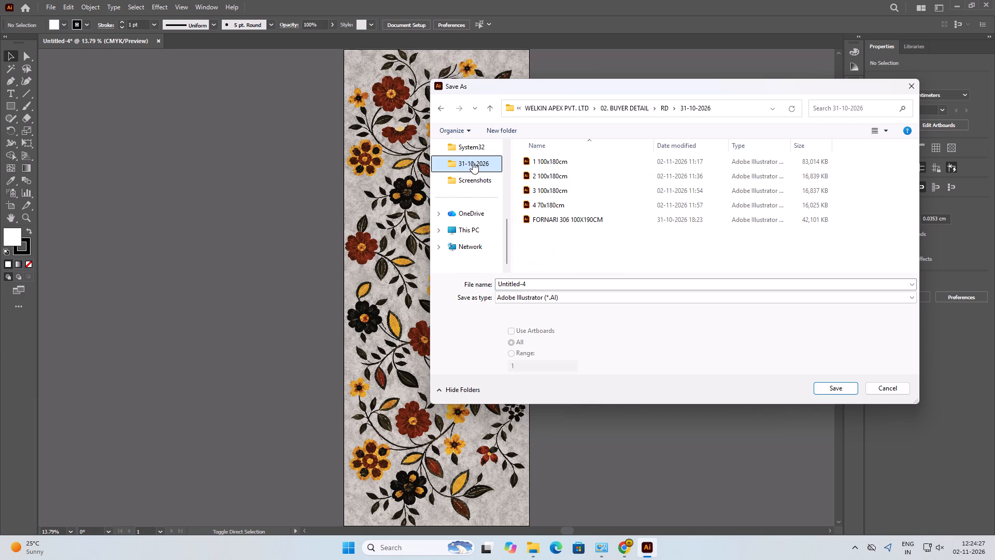
click(555, 206)
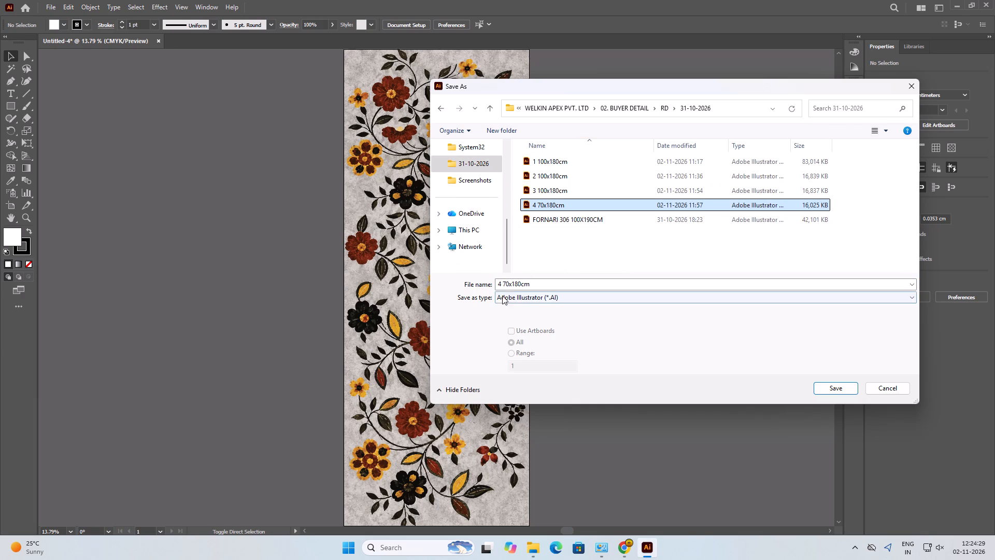
click(501, 282)
drag(501, 282, 493, 283)
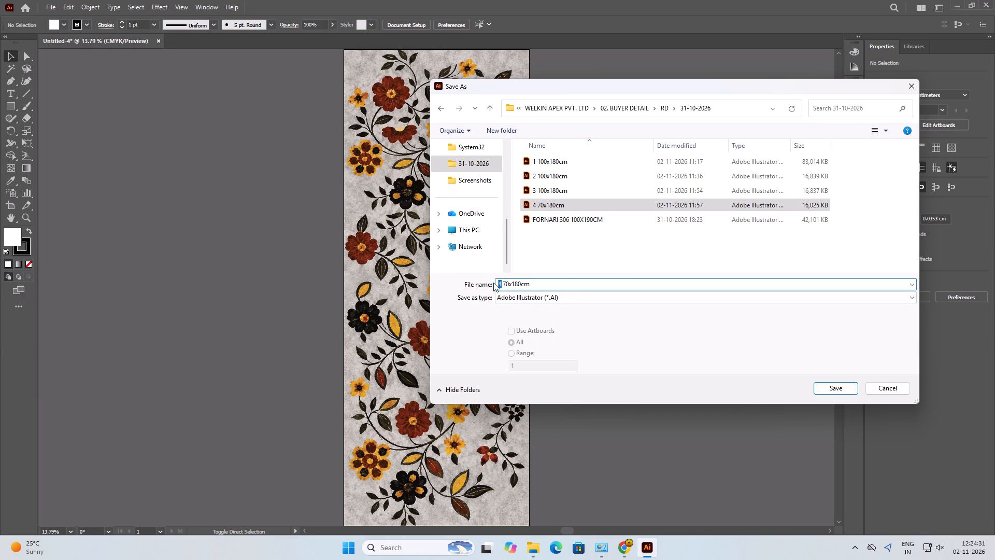
key(5)
click(818, 383)
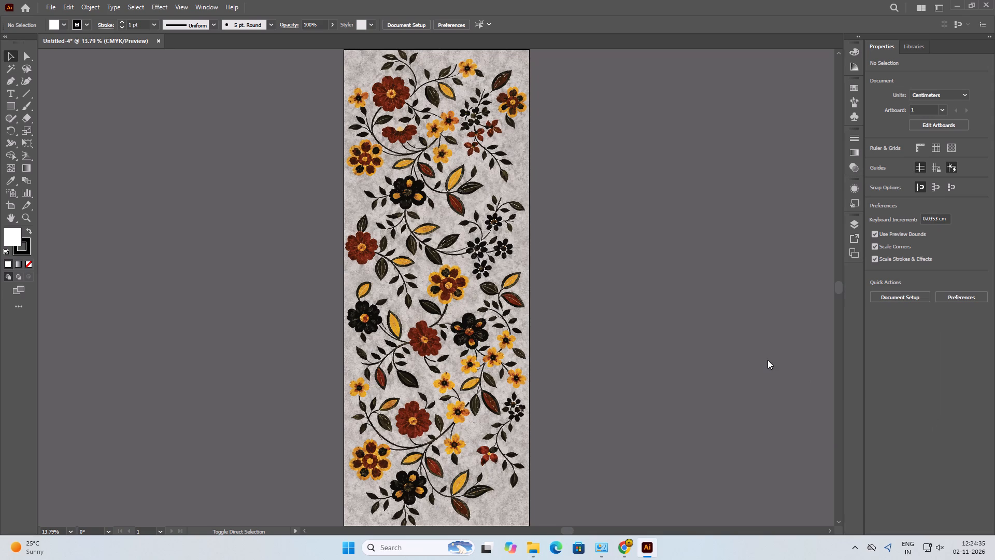
click(527, 411)
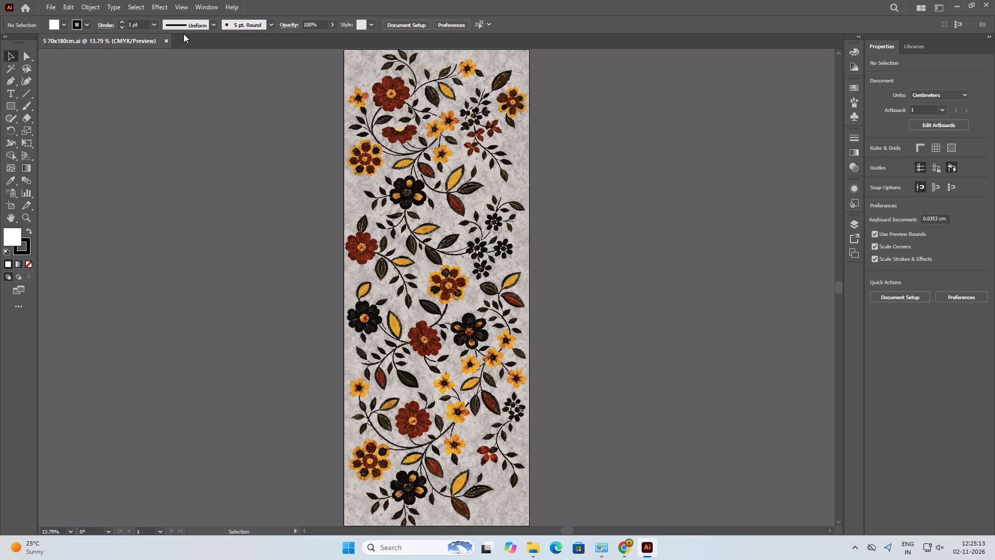
Save the 5 70x180cm design as an Adobe PDF in the 31-10-2026 folder with the Illustrator Default preset.
key(ctrl+shift+s)
click(613, 297)
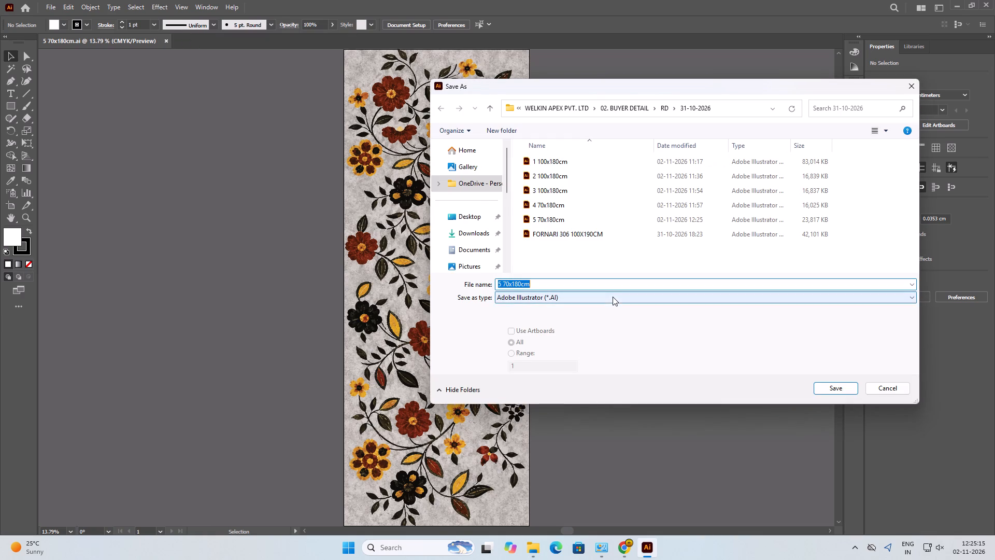
click(528, 317)
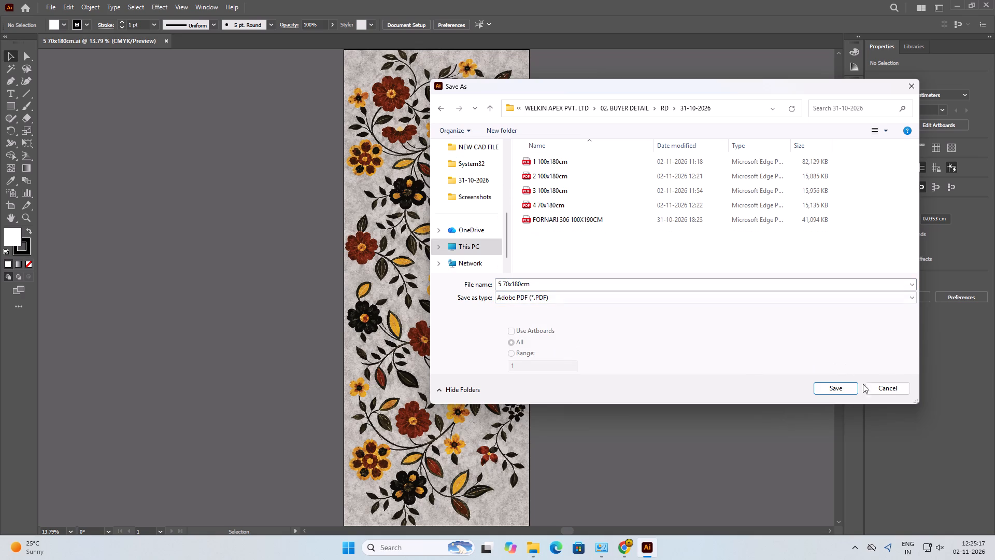
click(830, 391)
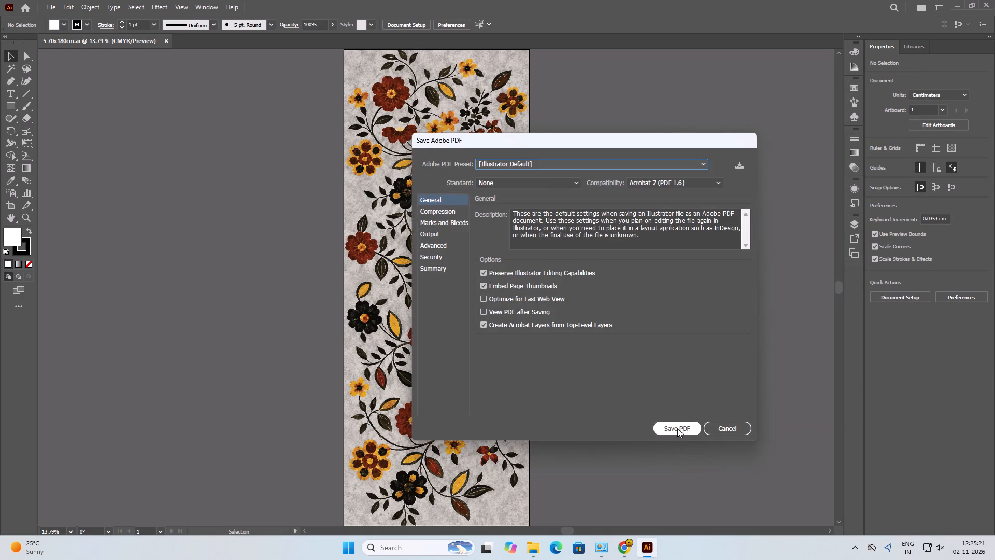
click(677, 428)
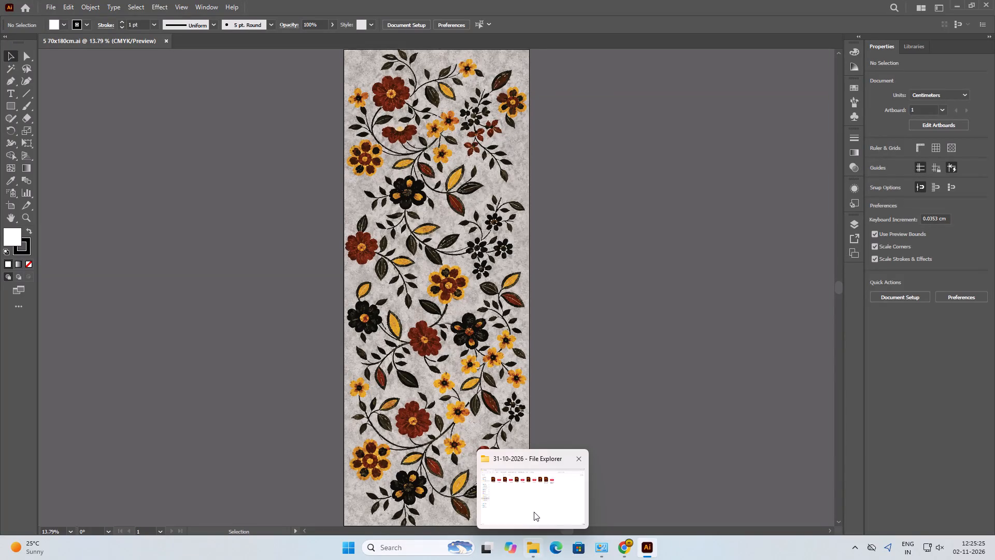
Open the reference photo WhatsApp Image 2026-10-31 at 6.06.57 PM, without a number suffix, from the Downloads folder.
click(534, 510)
click(49, 168)
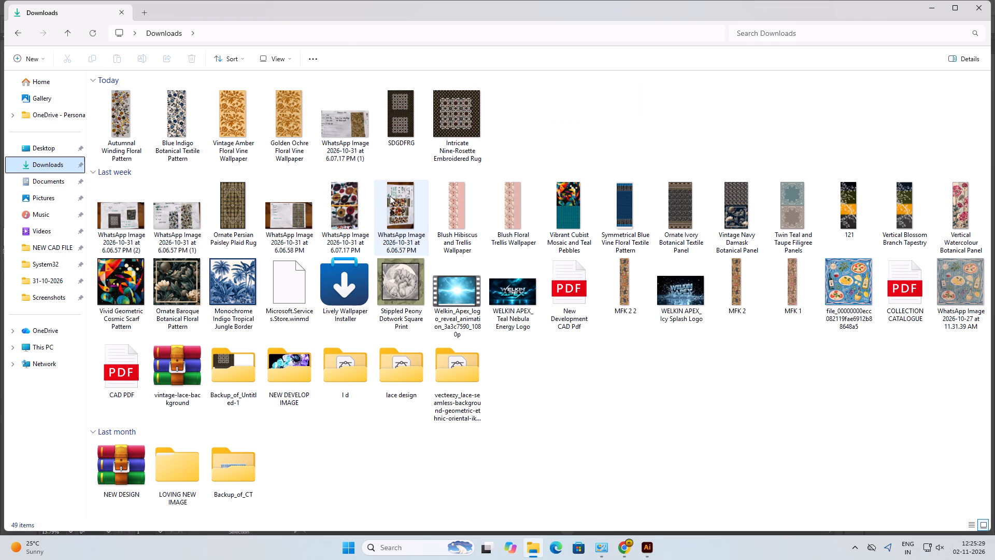
click(341, 222)
double_click(385, 211)
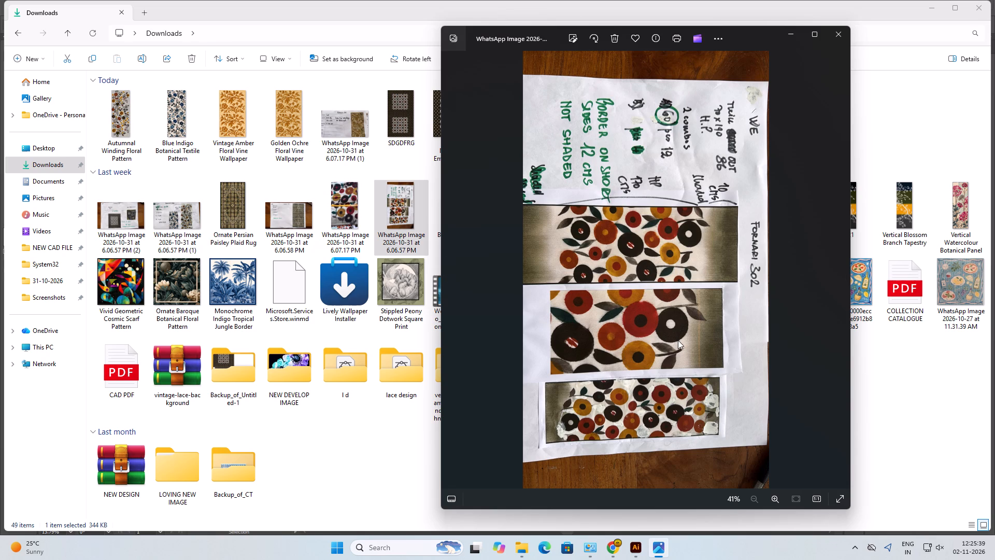
Maximize the Fornari 302 reference photo and rotate it until the handwritten notes and floral panels are upright.
click(630, 256)
drag(745, 32, 749, 199)
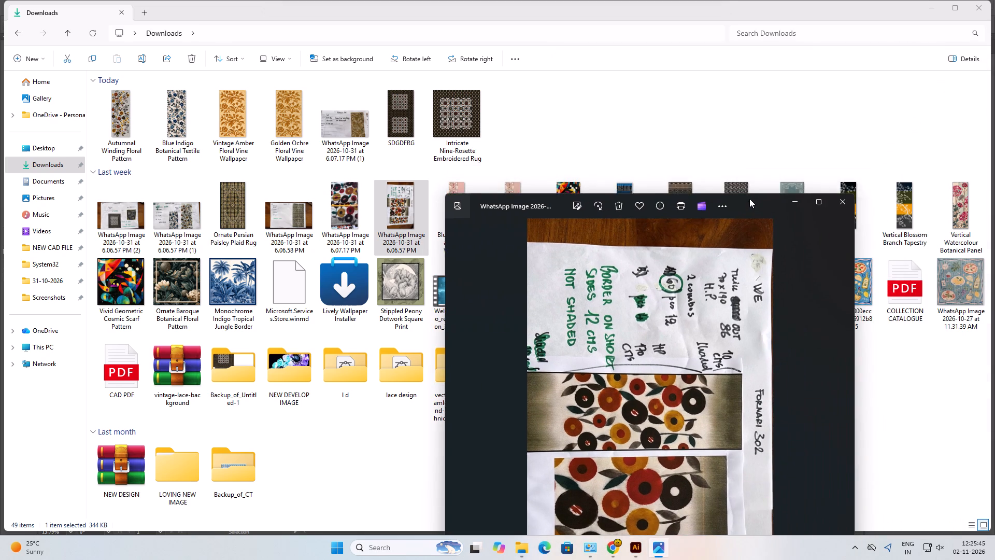
drag(749, 199, 740, 74)
click(798, 72)
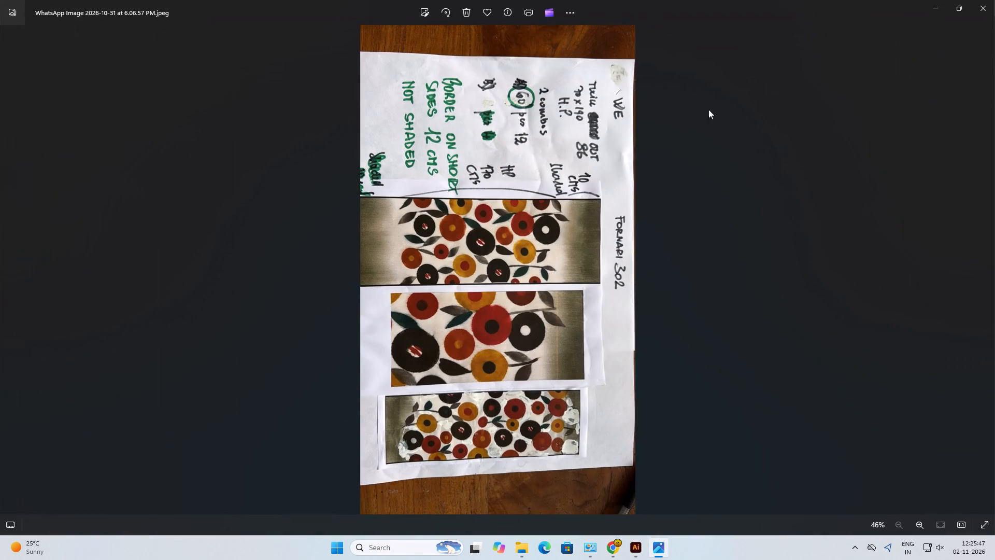
click(439, 5)
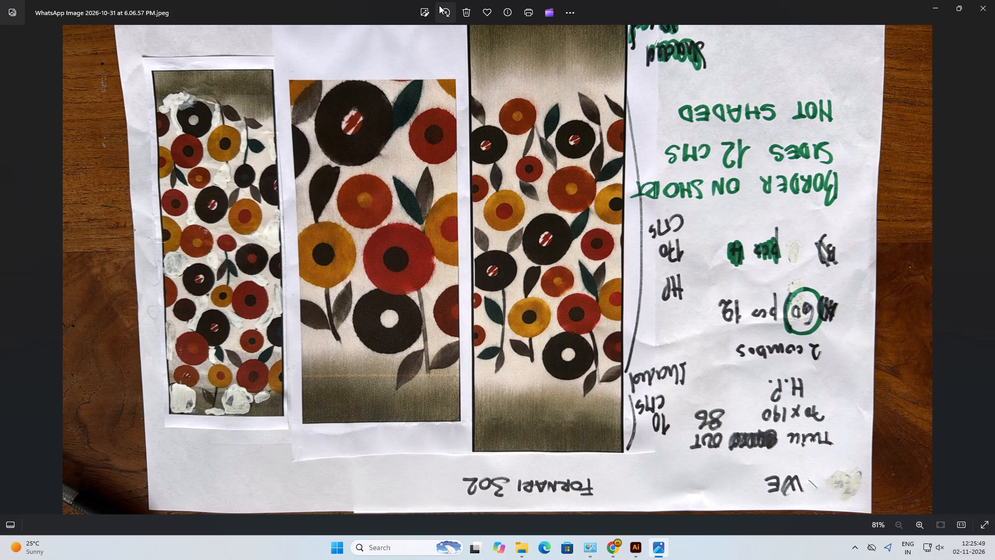
double_click(439, 5)
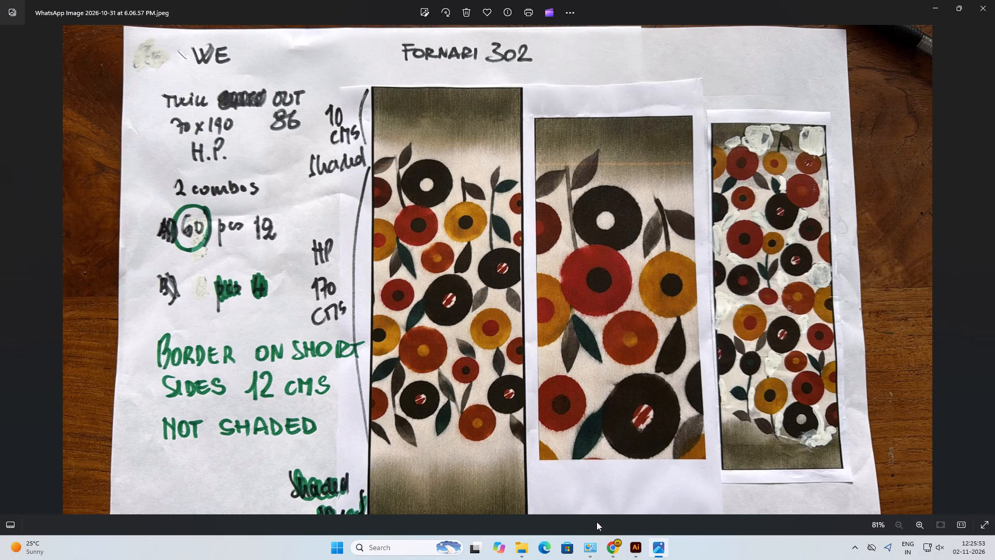
Capture a screen snip of the full-length shaded floral panel next to the handwritten notes in the Fornari 302 photo.
click(587, 492)
Capture a screen snip of the tall swatch beside the handwritten notes in the FORNARI 302 photo, including both shaded ends.
scroll(439, 240, down, 1)
key(shift+super+s)
drag(372, 86, 523, 513)
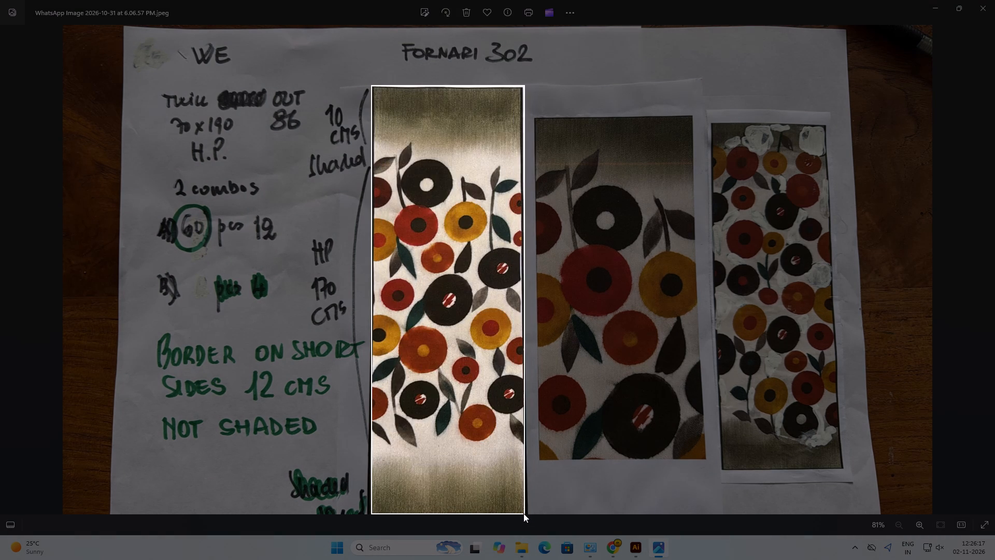
drag(523, 513, 525, 514)
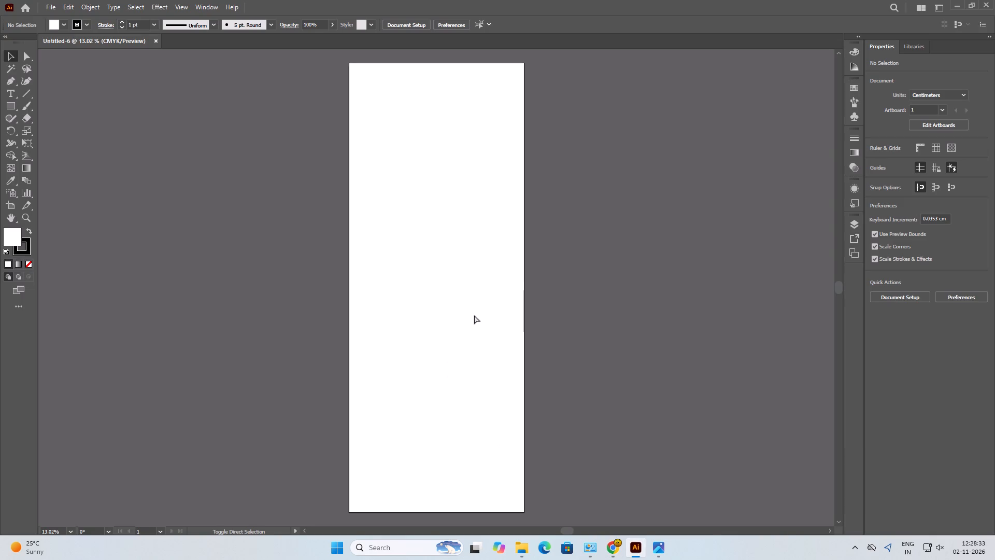
Place the Midcentury Abstract Floral Rug image from Downloads at the artboard's top-left corner.
key(ctrl+shift+p)
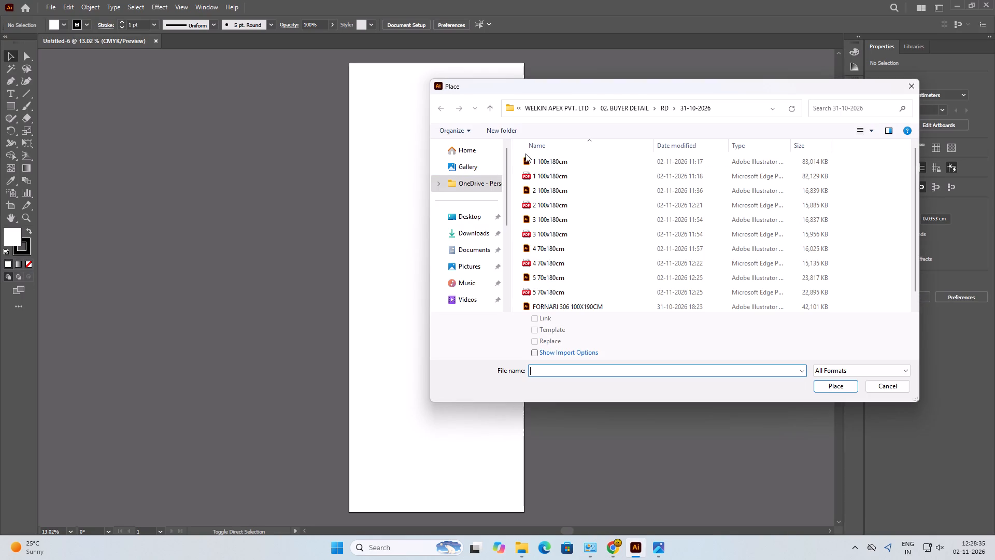
click(464, 235)
double_click(549, 183)
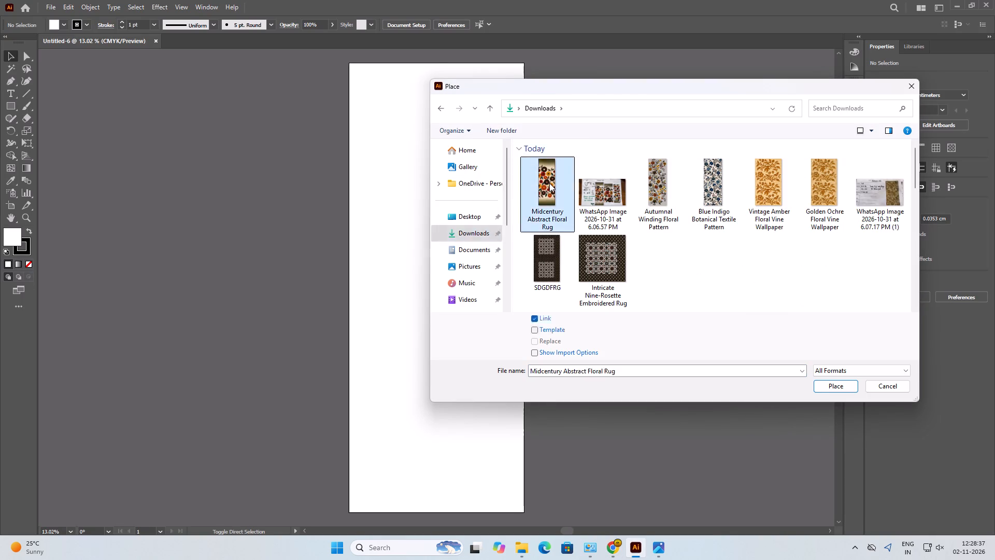
click(349, 64)
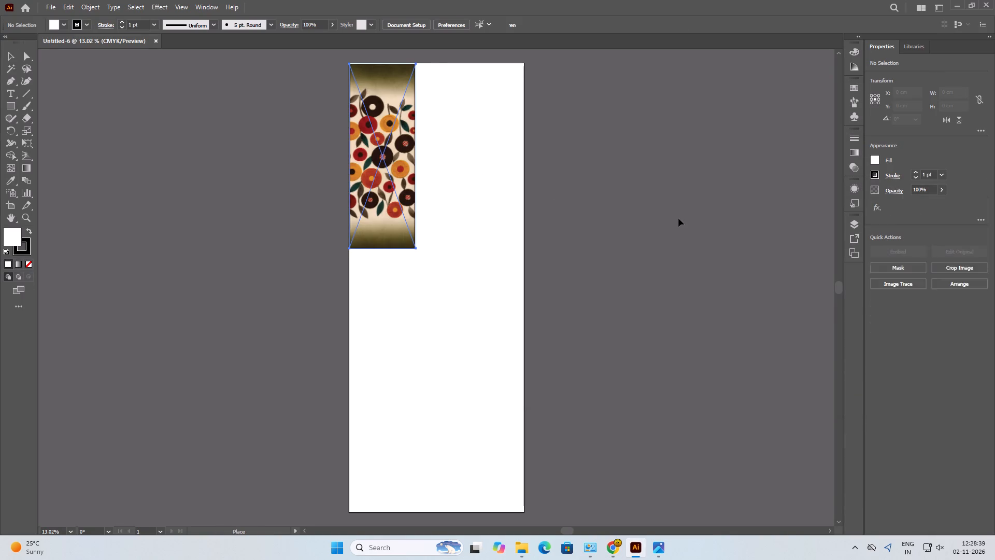
Align the placed floral rug image to the left and top edges of the artboard.
click(471, 20)
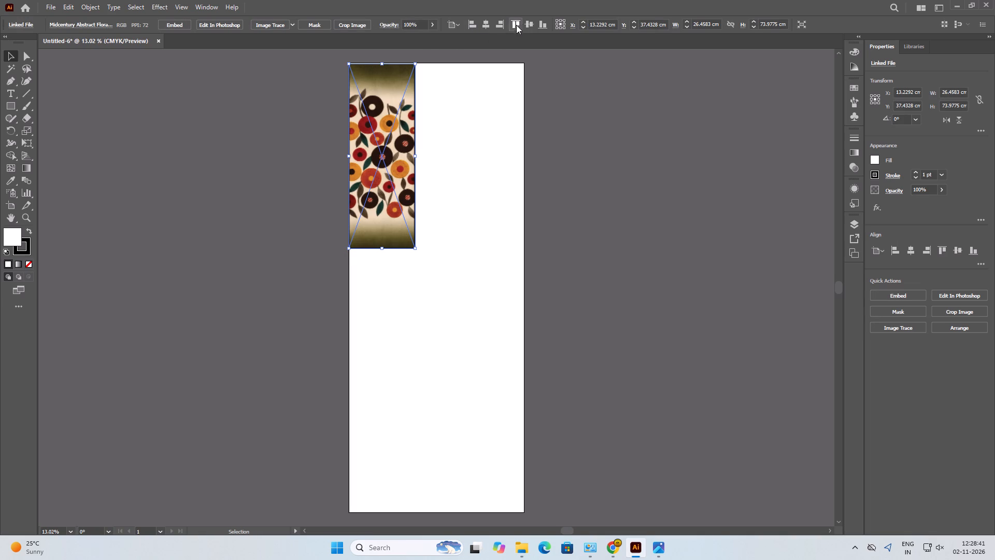
click(520, 22)
Scale the floral rug image up proportionally to about 64.4 x 180.2 cm so it spans the artboard's height.
drag(416, 249, 465, 411)
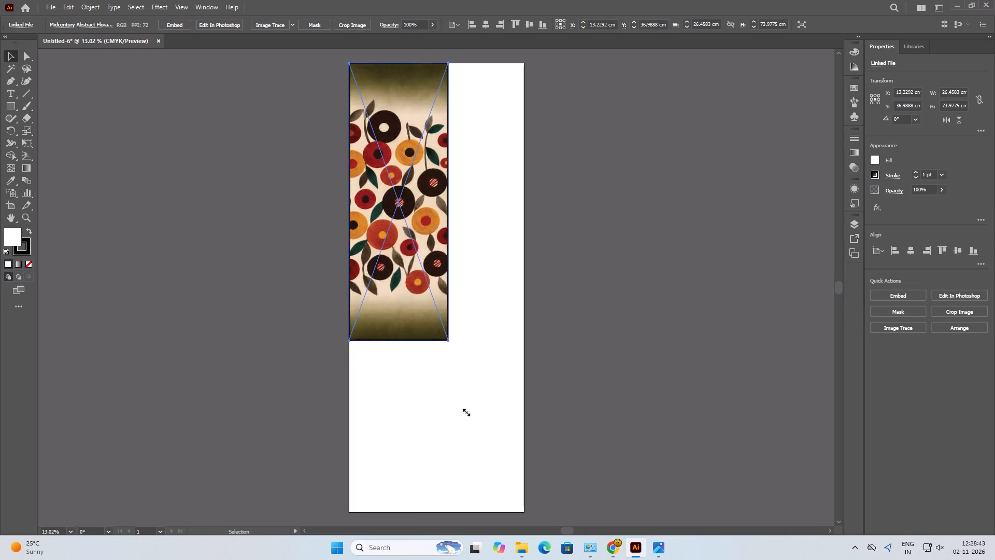
drag(465, 411, 520, 391)
click(523, 414)
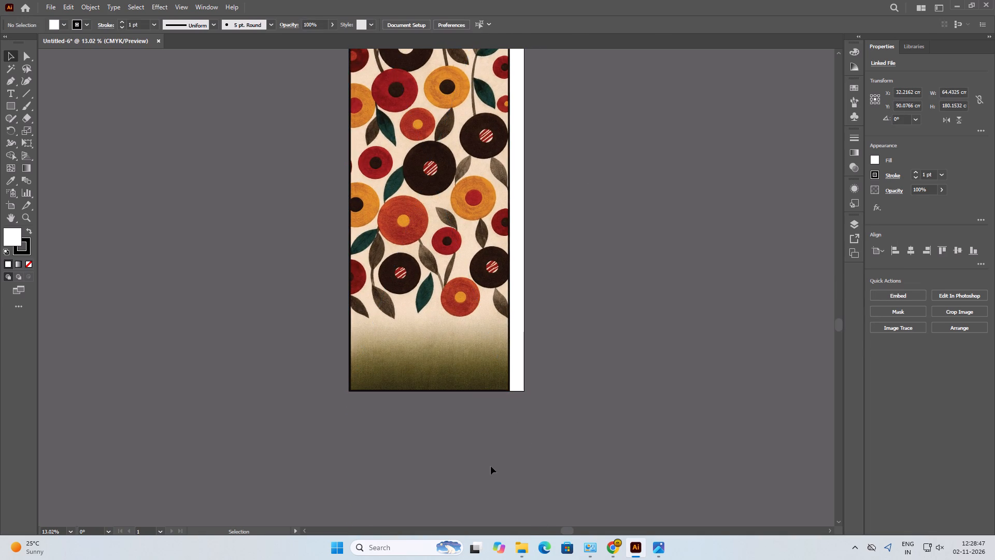
scroll(491, 467, down, 5)
scroll(486, 354, up, 13)
click(589, 310)
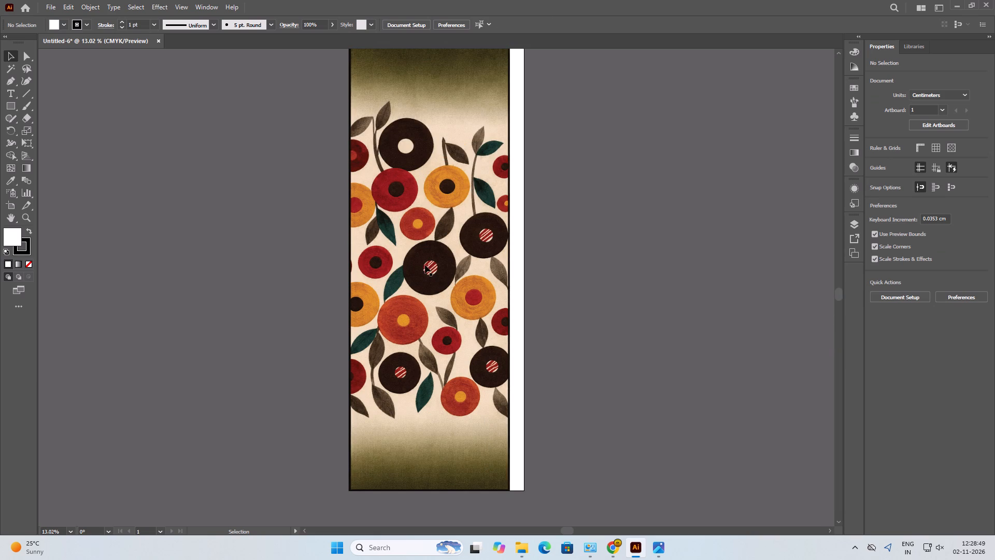
scroll(425, 265, up, 5)
scroll(425, 265, down, 2)
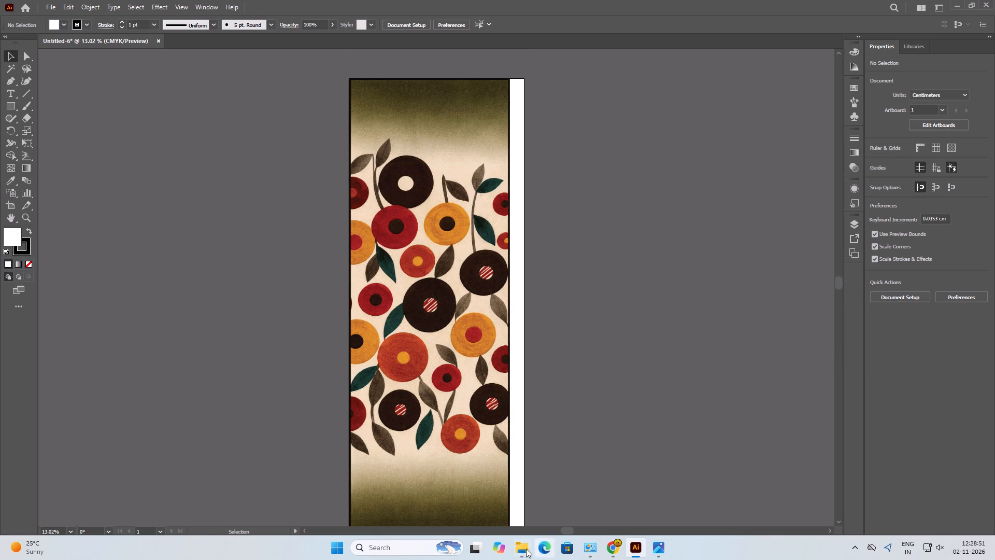
Open the round-flower fabric photo with the measuring tape from Downloads and examine the flower sizes along the tape up close.
click(524, 485)
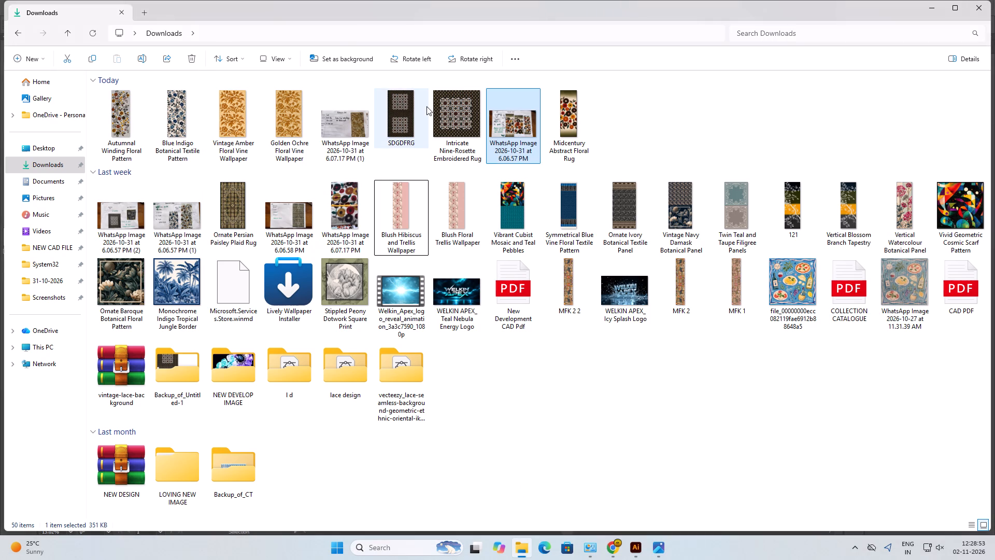
double_click(358, 207)
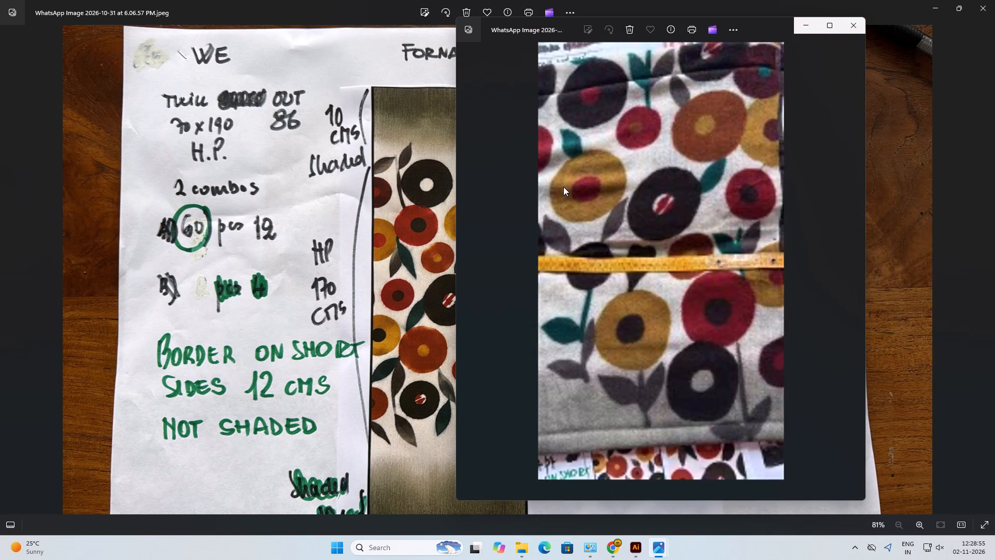
scroll(599, 283, up, 4)
scroll(857, 259, up, 4)
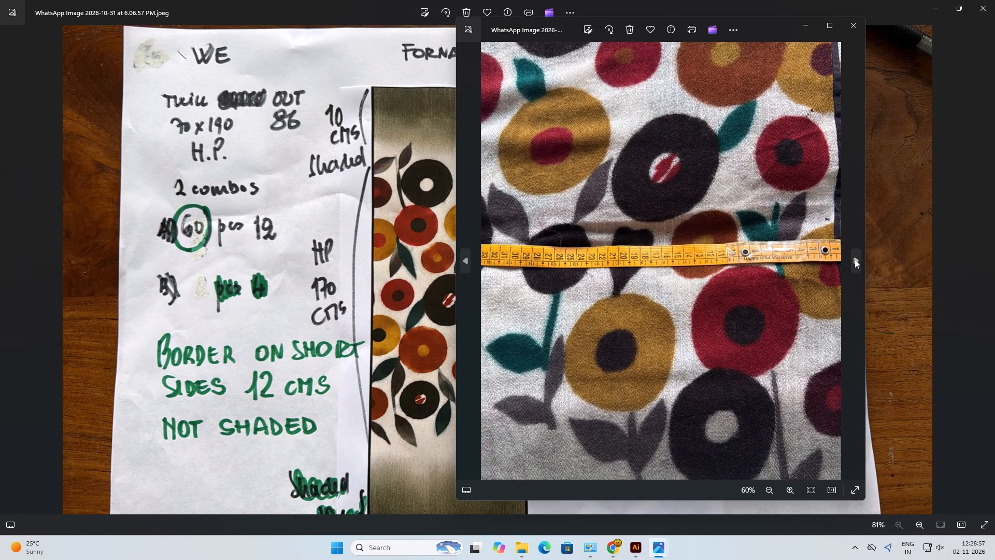
scroll(855, 259, up, 4)
scroll(774, 259, up, 5)
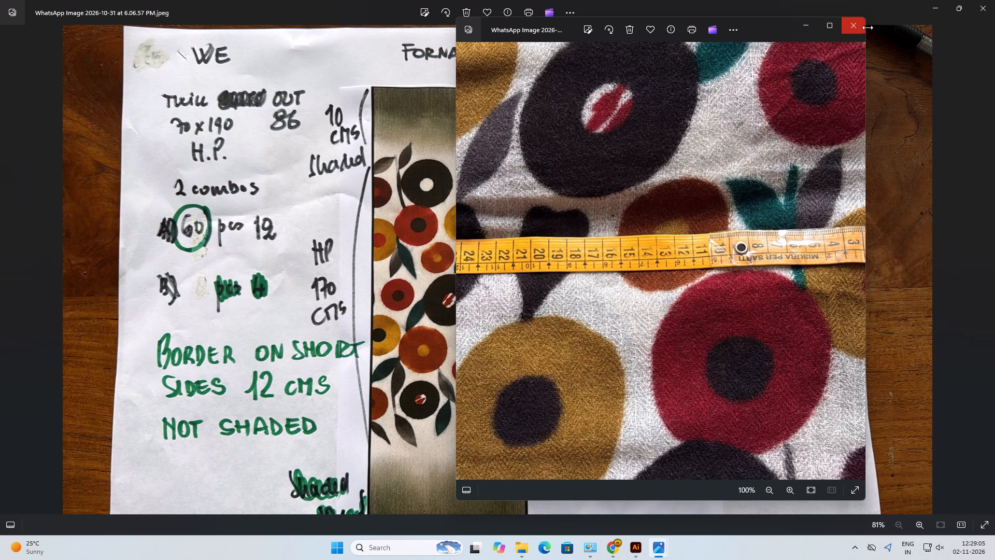
click(808, 26)
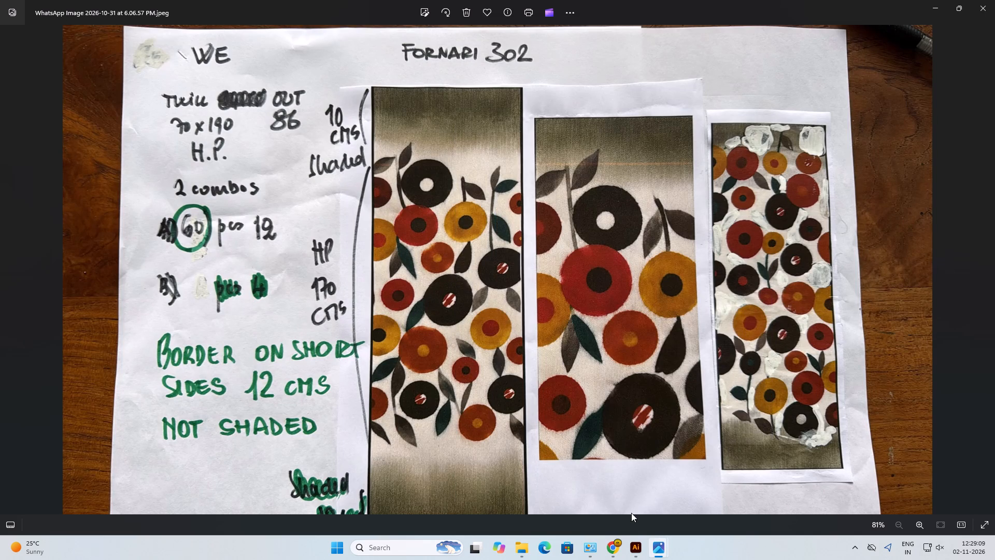
Return to Illustrator and set the fabric photo's window beside the artwork to compare the flower scale and shaded end.
click(638, 545)
scroll(571, 304, up, 1)
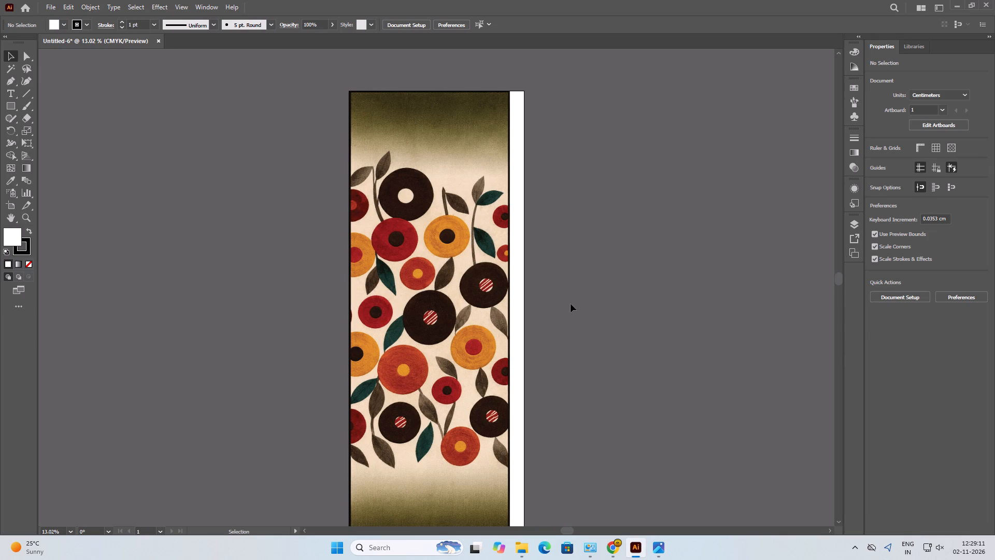
scroll(571, 304, down, 2)
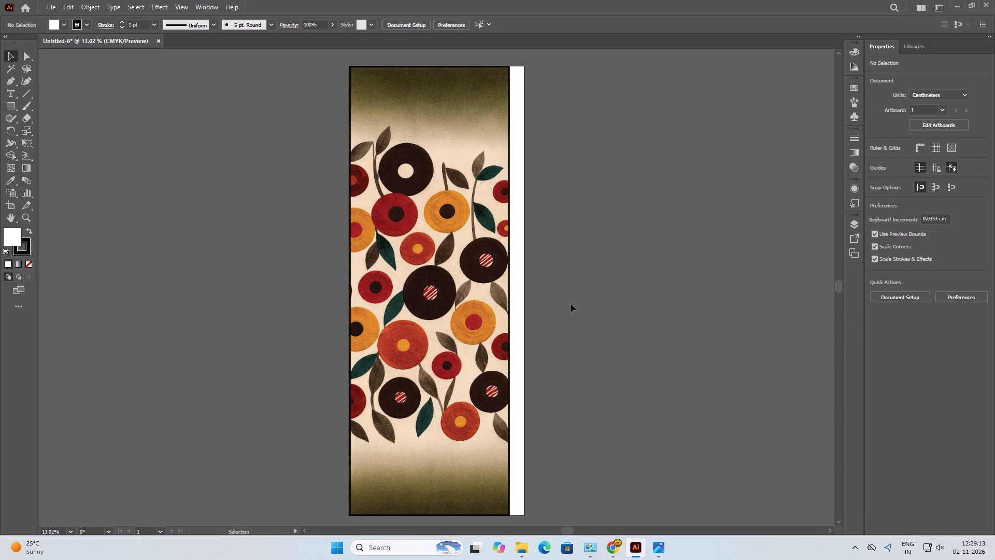
click(655, 540)
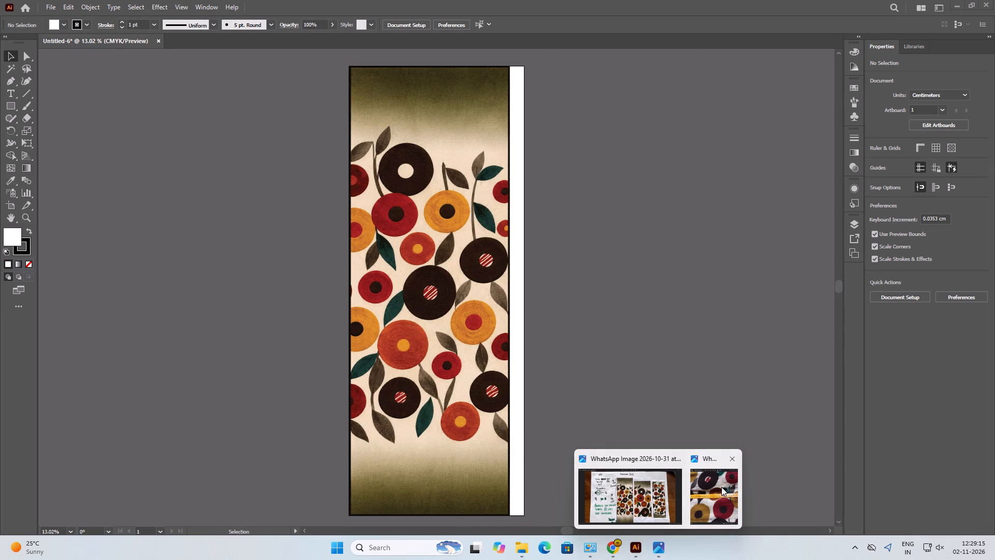
click(721, 487)
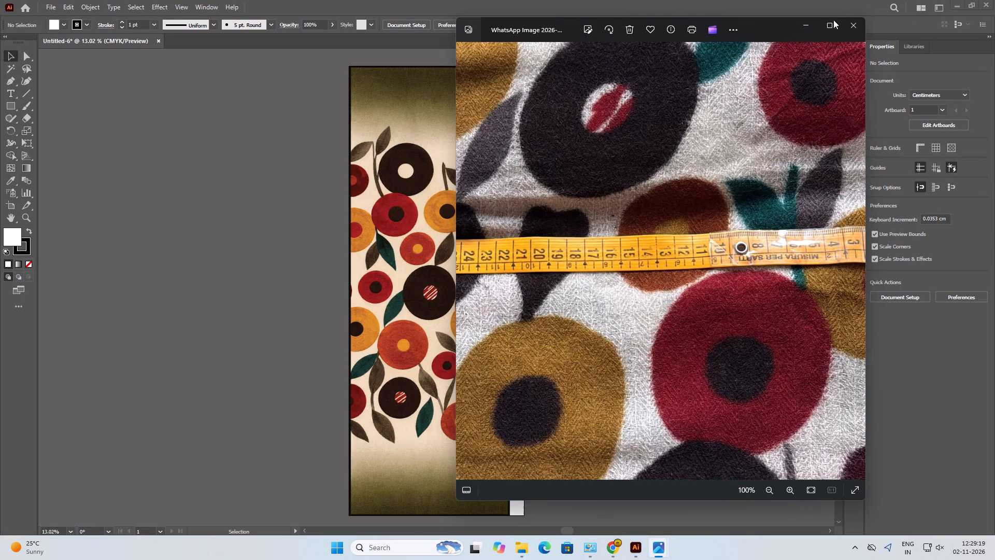
scroll(758, 166, down, 19)
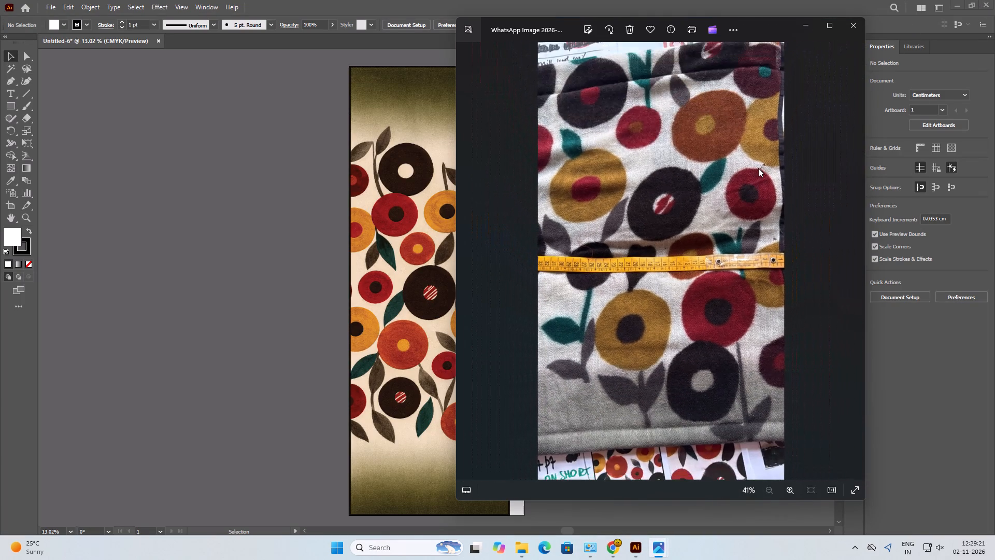
drag(770, 35, 919, 54)
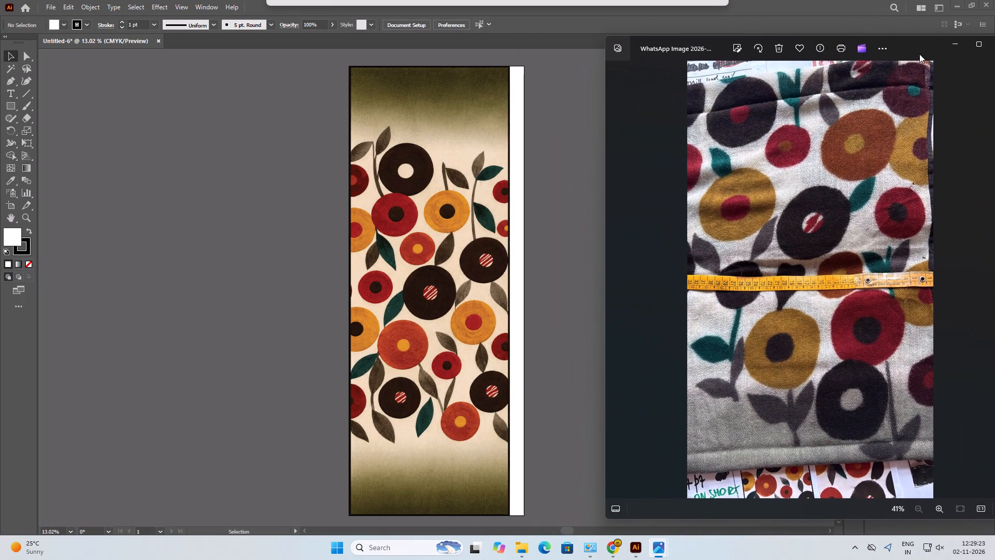
drag(919, 54, 834, 64)
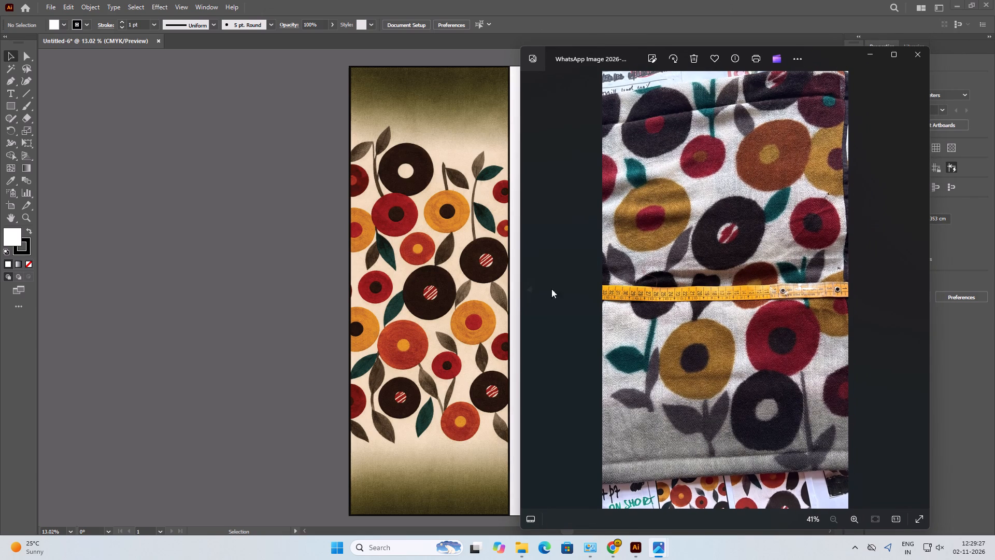
Select the floral rug image on the artboard and open the Rotate options for it.
click(465, 386)
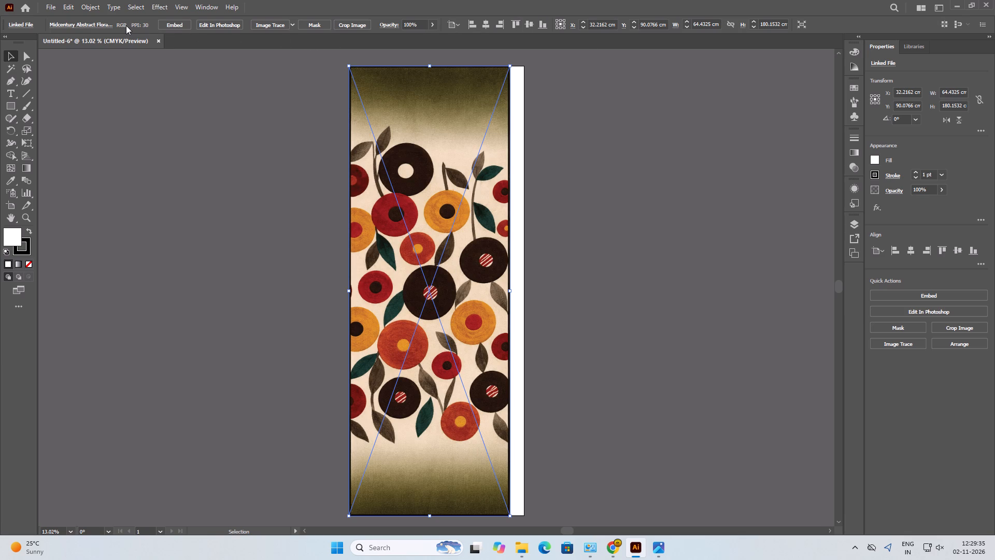
right_click(421, 158)
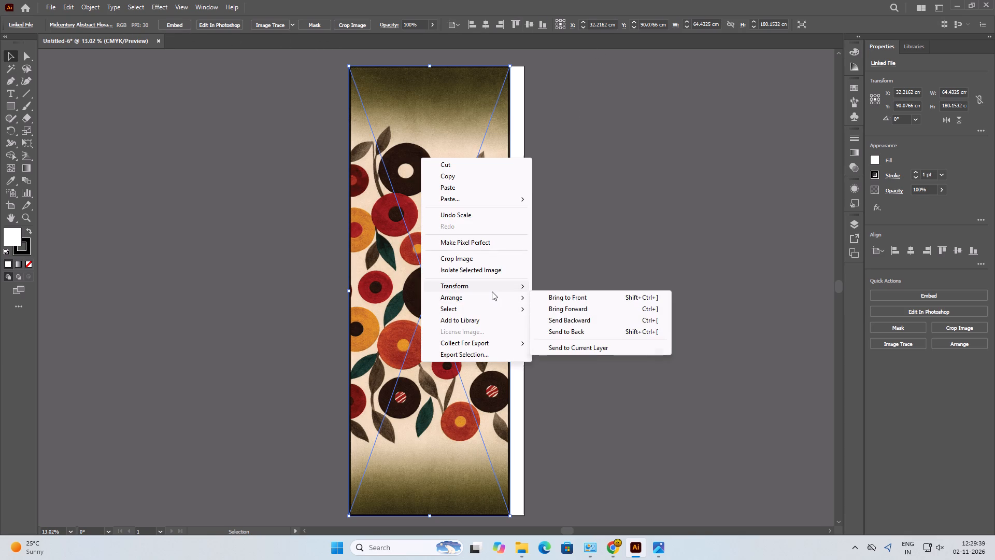
click(601, 313)
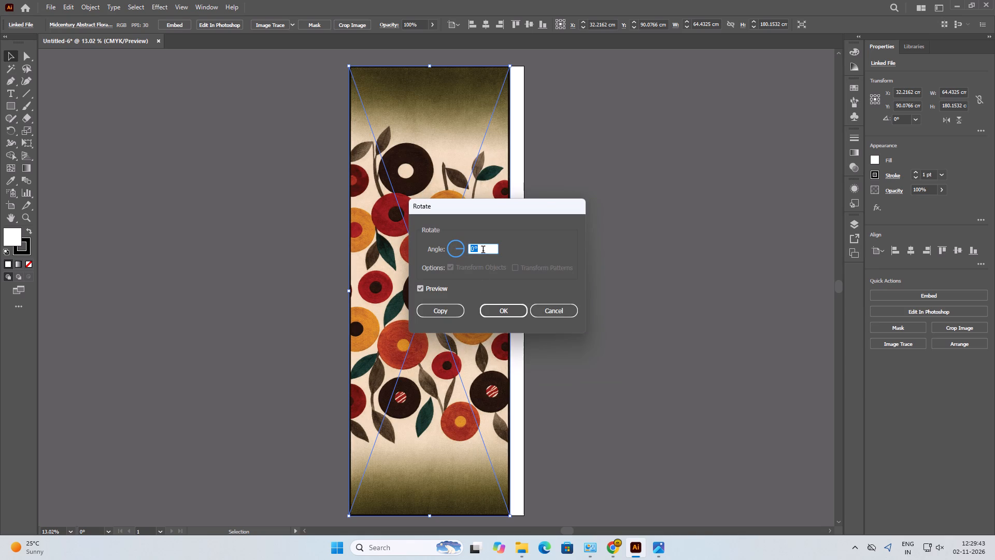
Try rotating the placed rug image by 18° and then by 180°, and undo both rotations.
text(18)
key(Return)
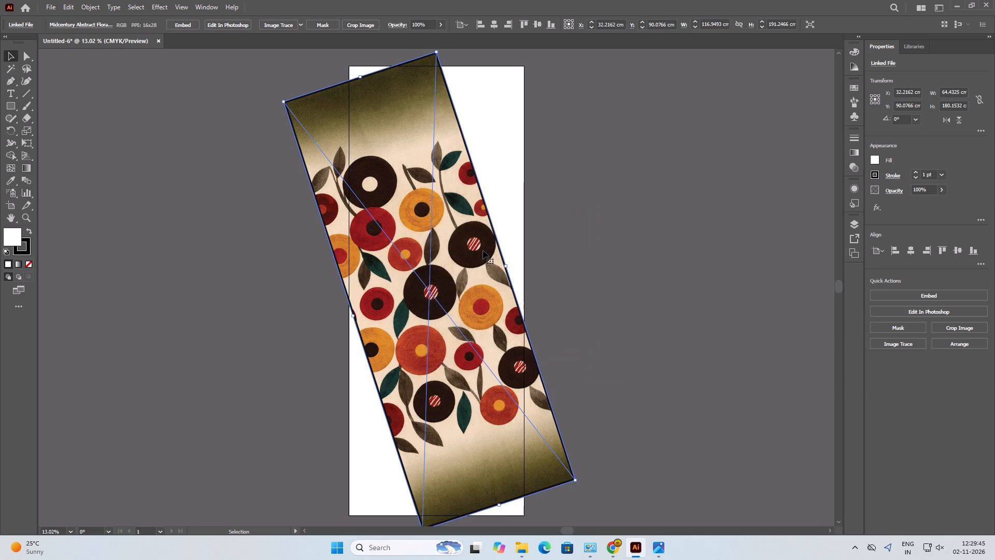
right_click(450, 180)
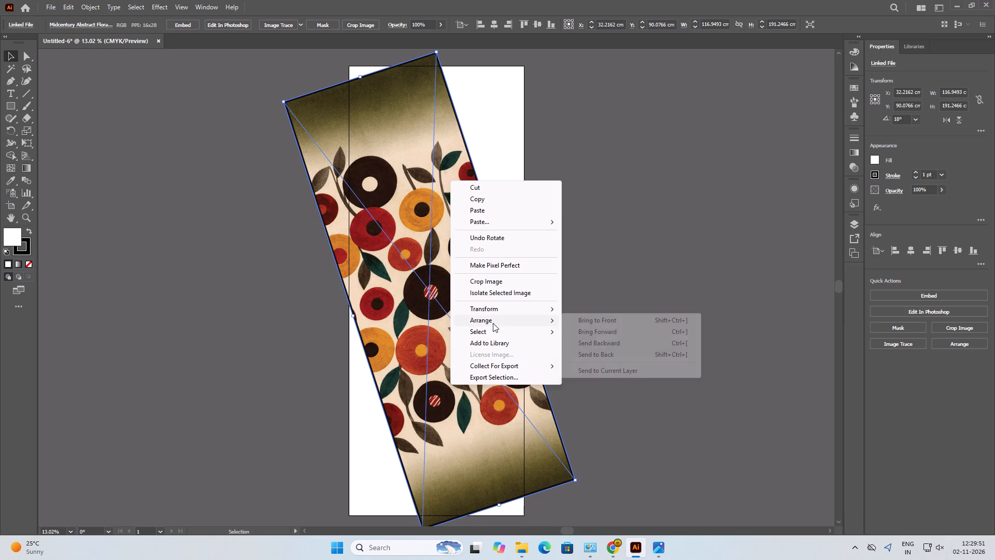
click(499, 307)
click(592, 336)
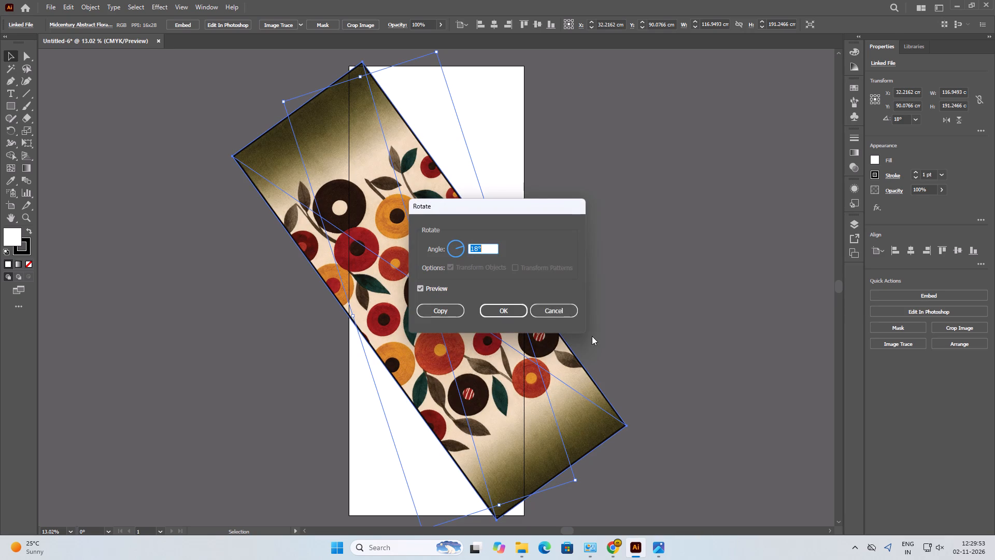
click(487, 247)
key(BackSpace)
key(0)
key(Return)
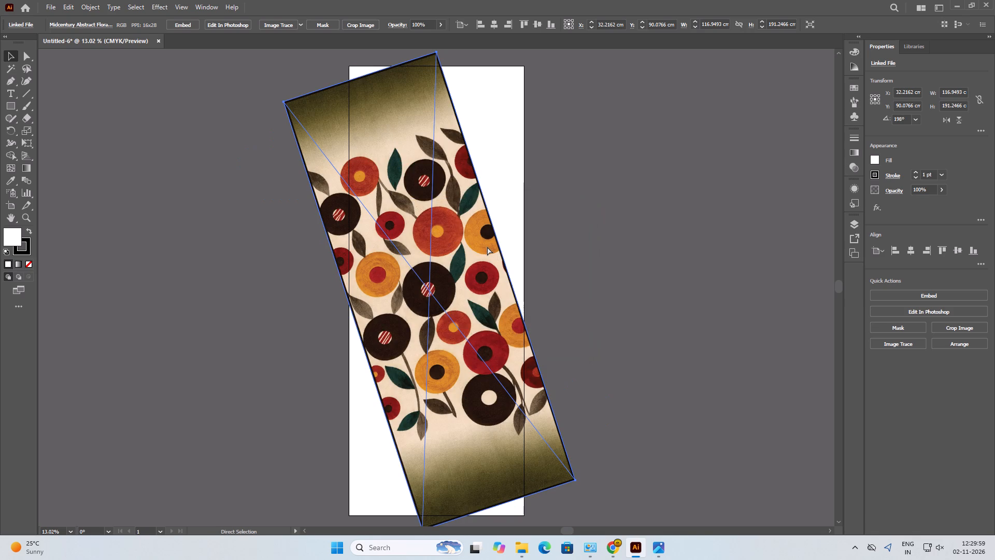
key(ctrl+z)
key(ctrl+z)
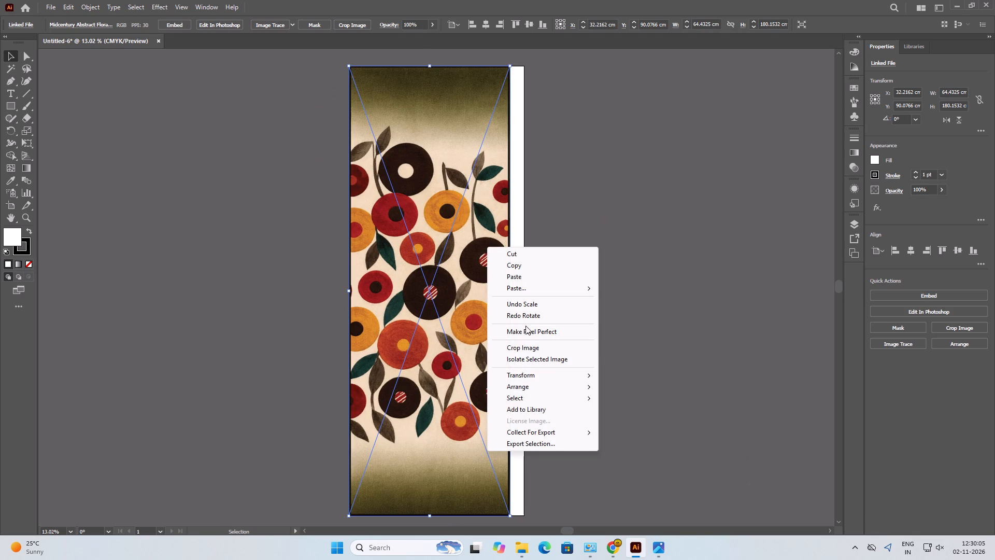
Rotate the placed rug image by 180°.
click(530, 375)
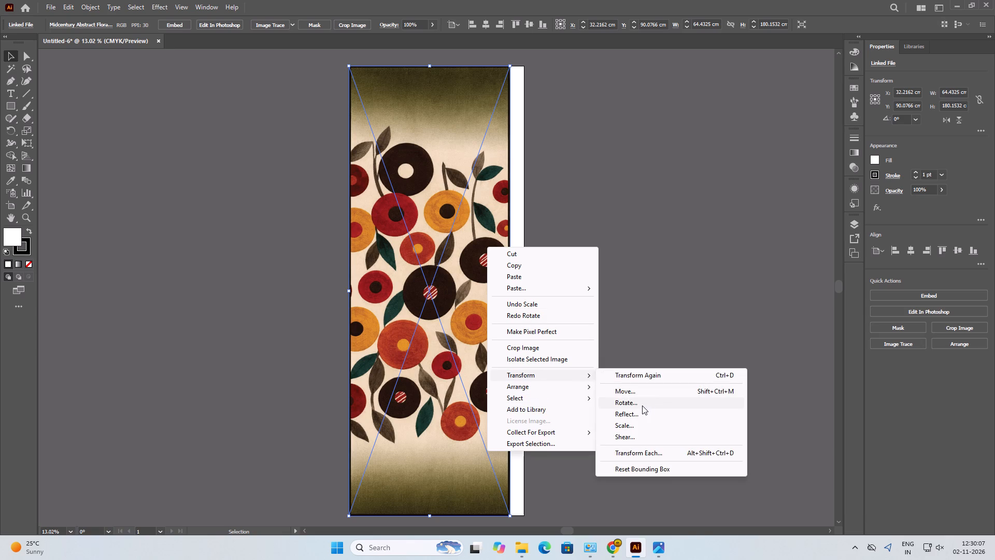
click(642, 405)
text(180)
key(Return)
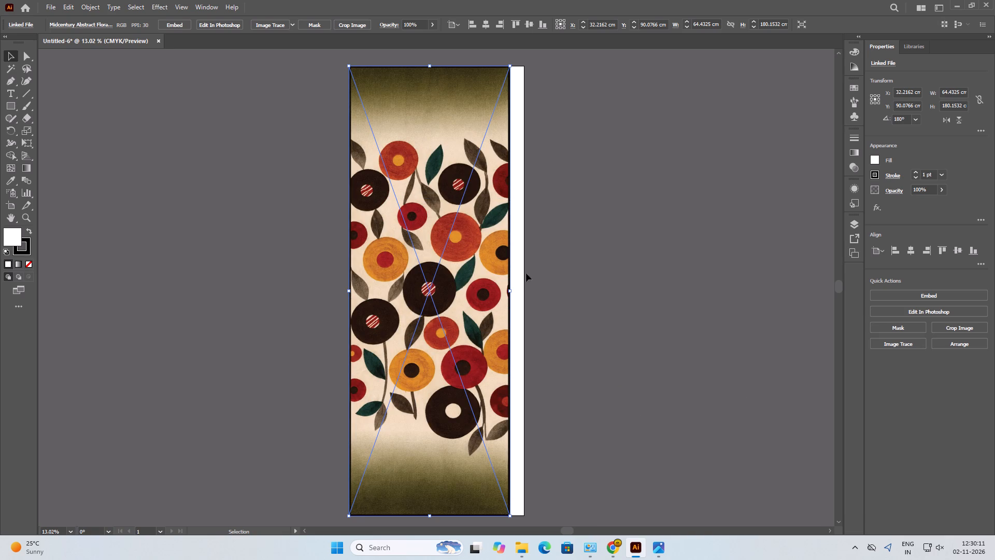
Deselect the rug image and examine the reference photo of the floral fabric with the measuring tape for flower sizes.
click(592, 291)
click(663, 554)
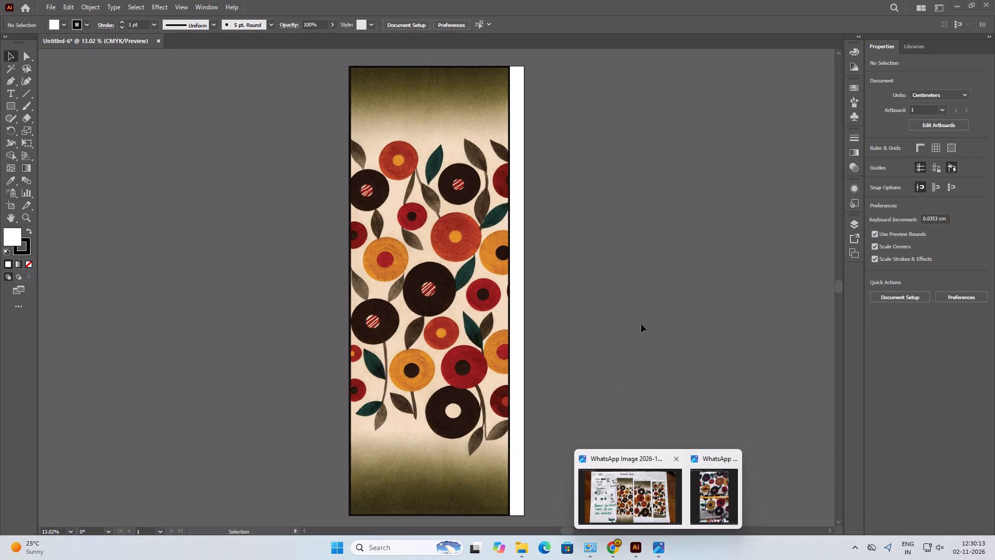
click(708, 499)
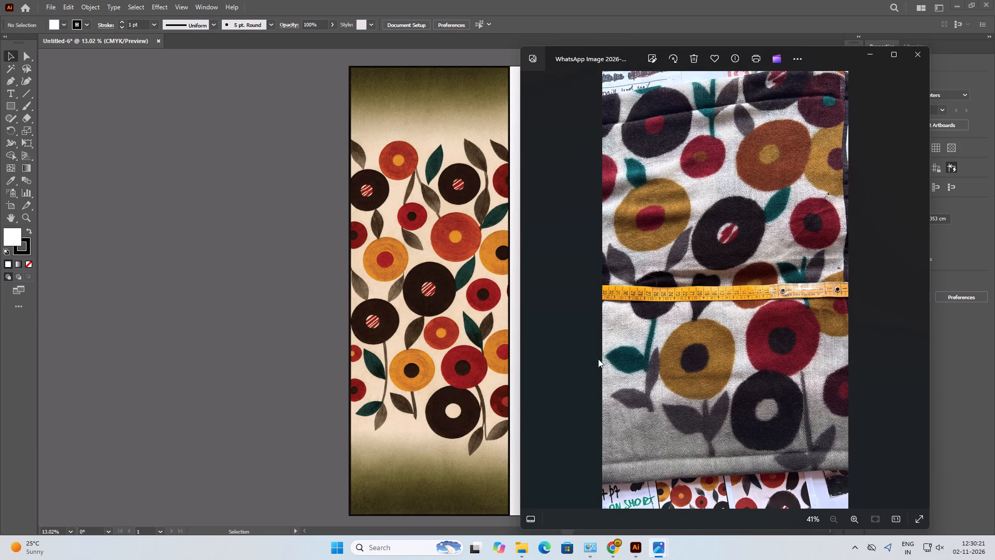
scroll(521, 400, up, 1)
Draw a rectangle about 36 × 44 cm beside the artboard's left edge and set its width to 10 cm with proportions linked.
click(10, 108)
drag(110, 117, 200, 228)
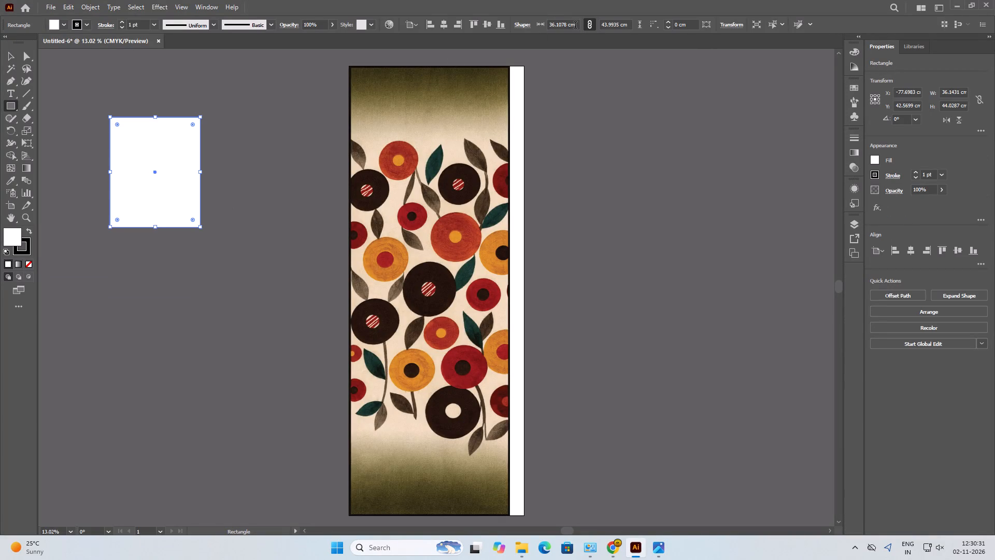
drag(576, 26, 539, 26)
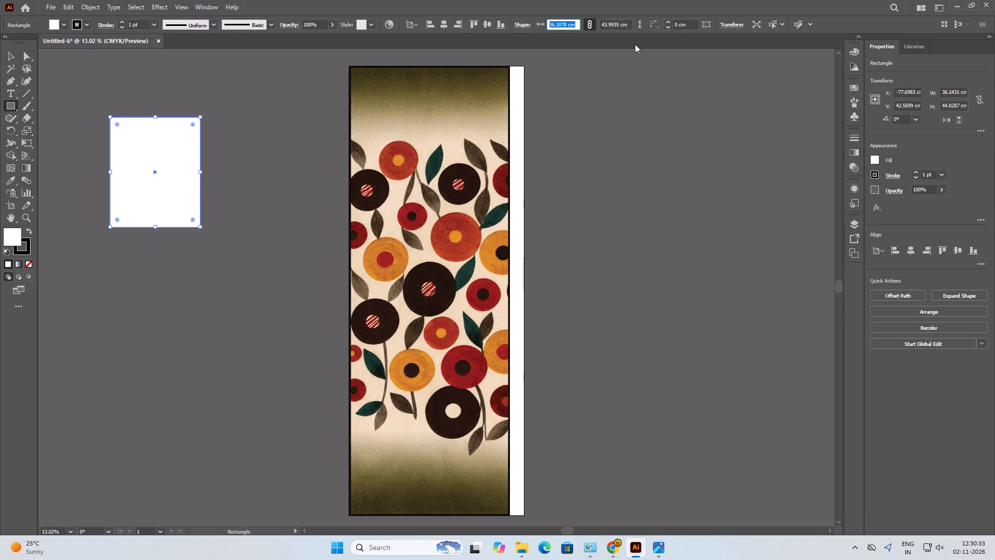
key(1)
Set the white rectangle's width to 10 cm with proportions linked and move it over the dark red flower in the design's lower half.
key(0)
key(Return)
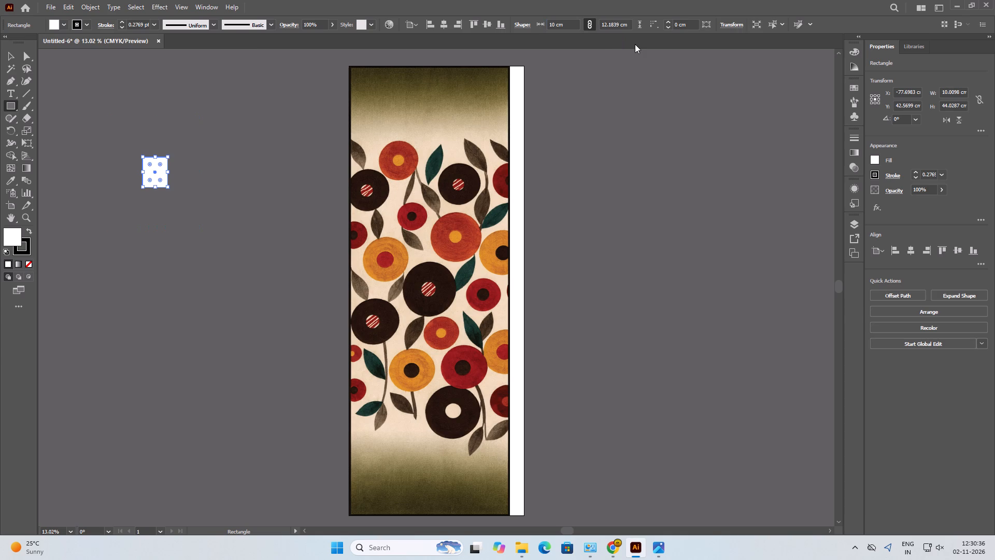
click(3, 51)
click(174, 267)
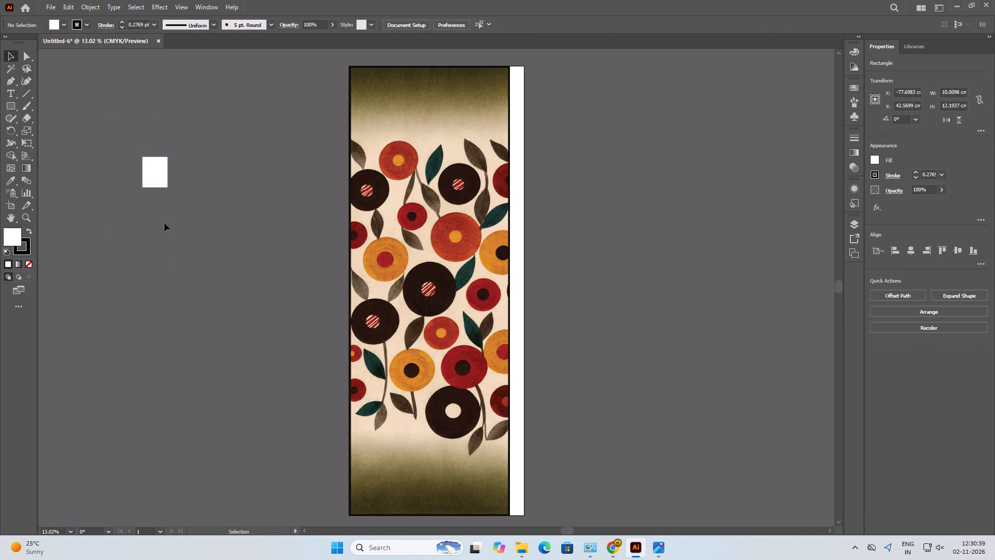
drag(157, 176, 454, 360)
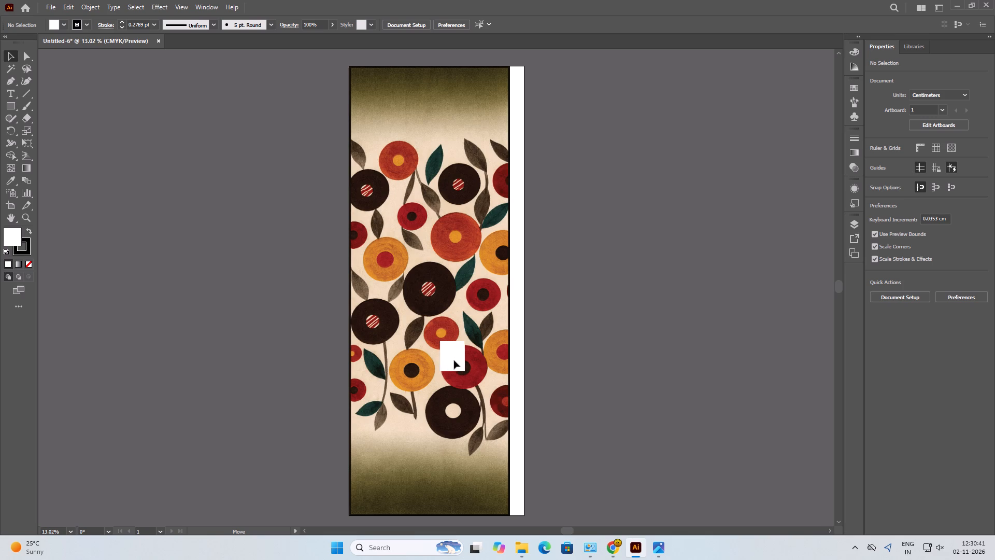
drag(454, 360, 464, 360)
Widen the white rectangle to about 18.7 cm so its sides match the dark red flower's edges.
alt+scroll(478, 390, up, 1)
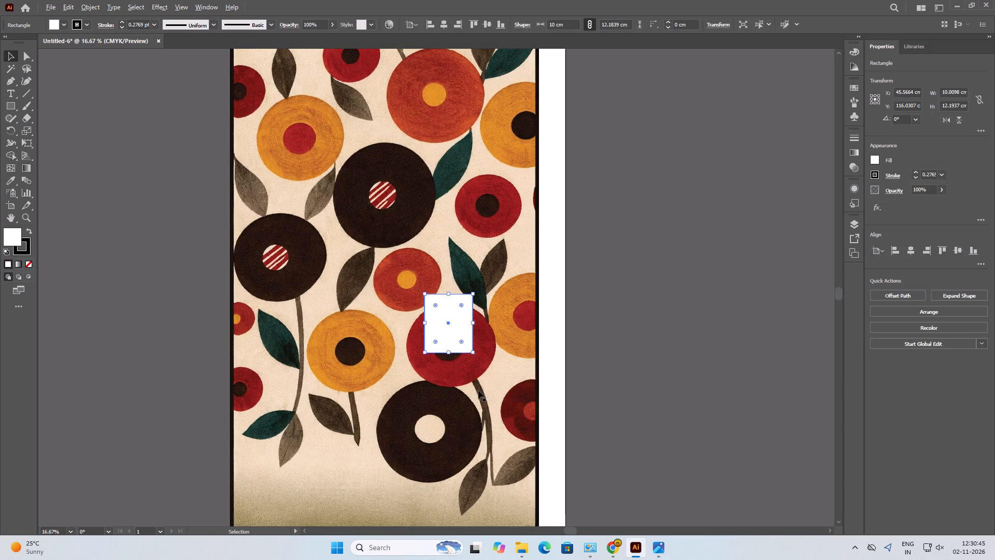
alt+scroll(478, 390, up, 3)
scroll(443, 261, down, 2)
scroll(443, 272, up, 1)
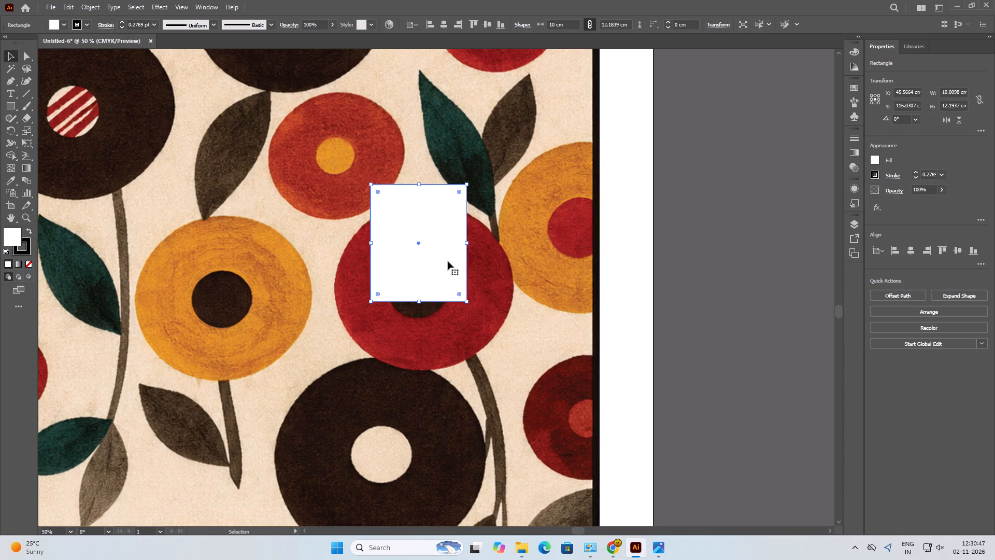
shift+drag(467, 242, 506, 246)
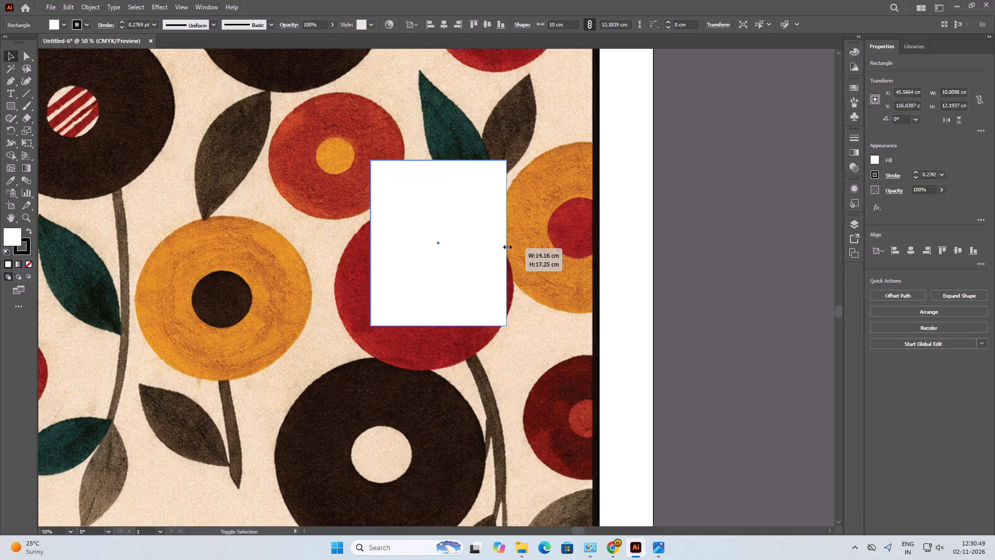
shift+drag(506, 246, 511, 246)
drag(370, 244, 342, 244)
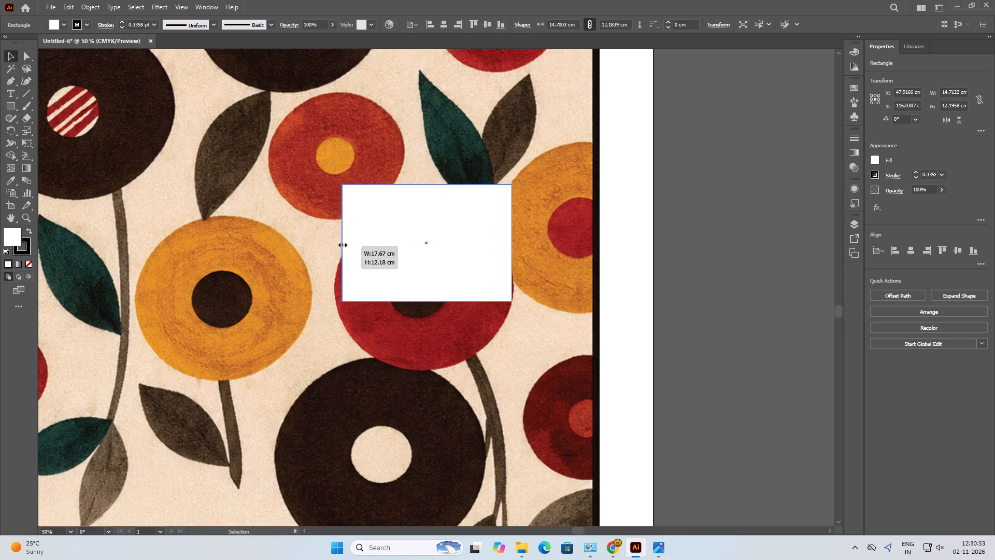
drag(342, 244, 337, 244)
drag(445, 261, 445, 245)
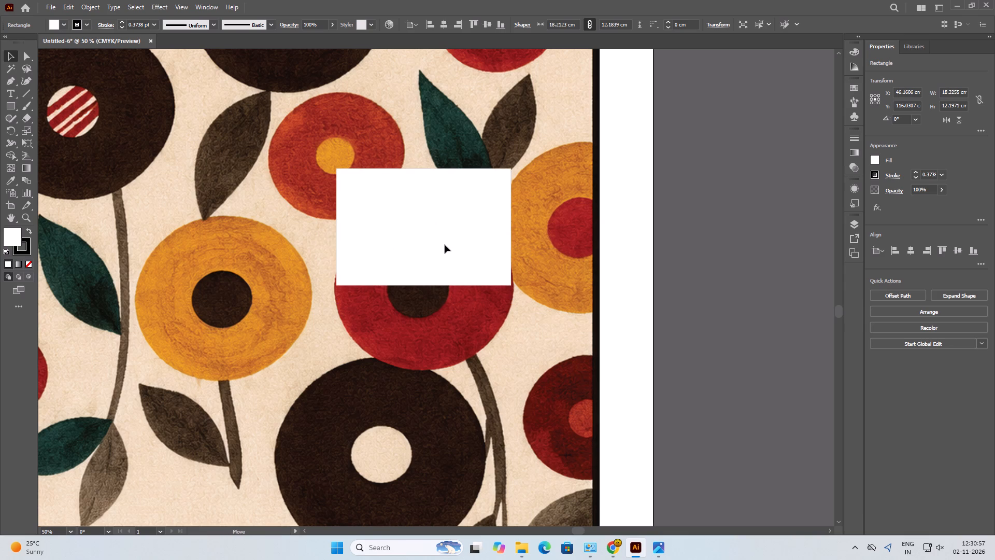
drag(445, 245, 448, 246)
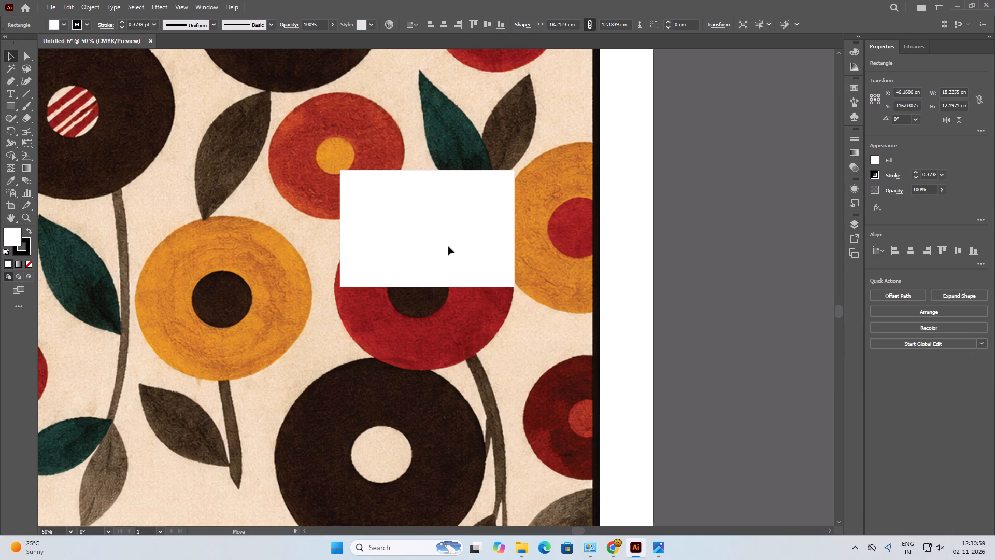
drag(448, 246, 448, 248)
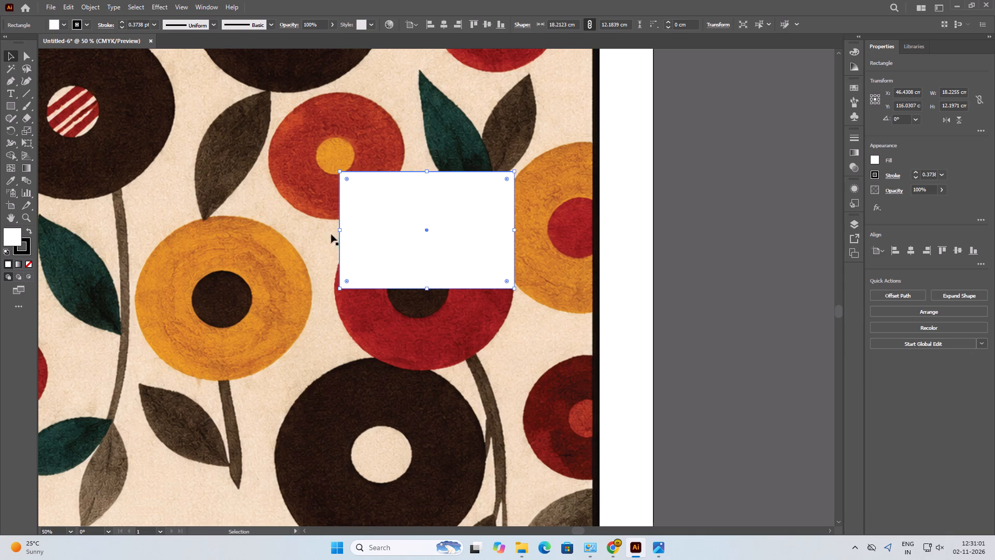
click(338, 229)
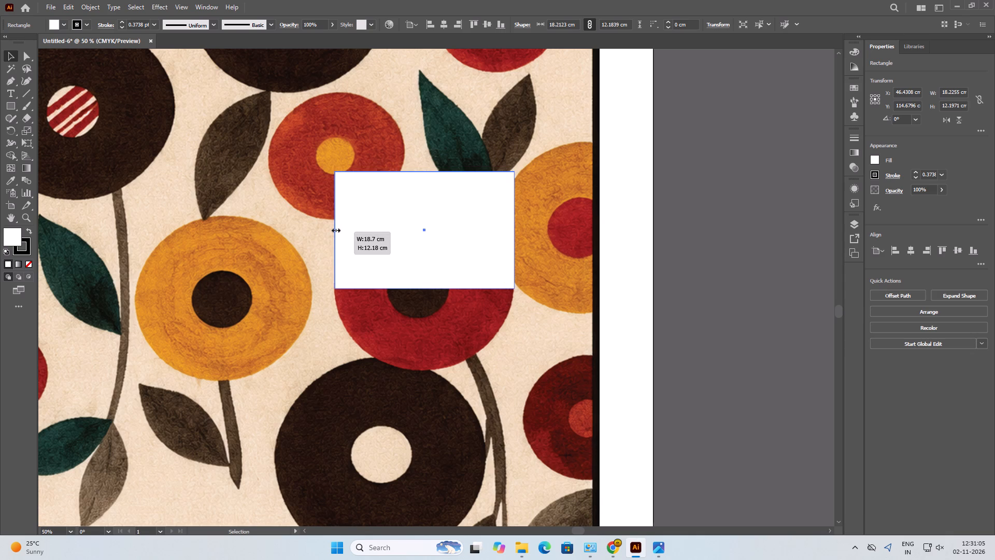
Compare the white rectangle's width against the yellow and striped-centre black flowers, and leave it over the small orange flower.
scroll(481, 230, down, 8)
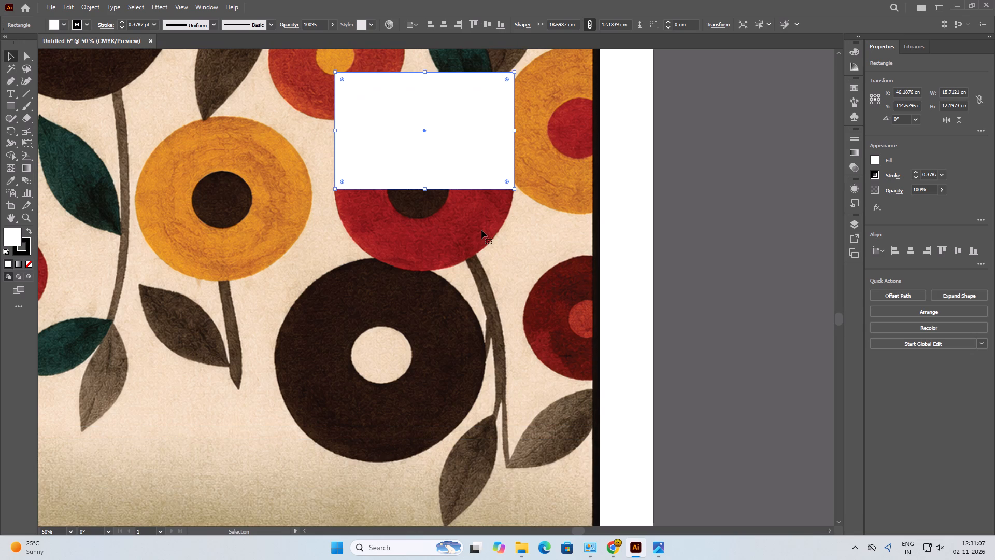
alt+scroll(481, 230, down, 3)
alt+scroll(476, 161, up, 2)
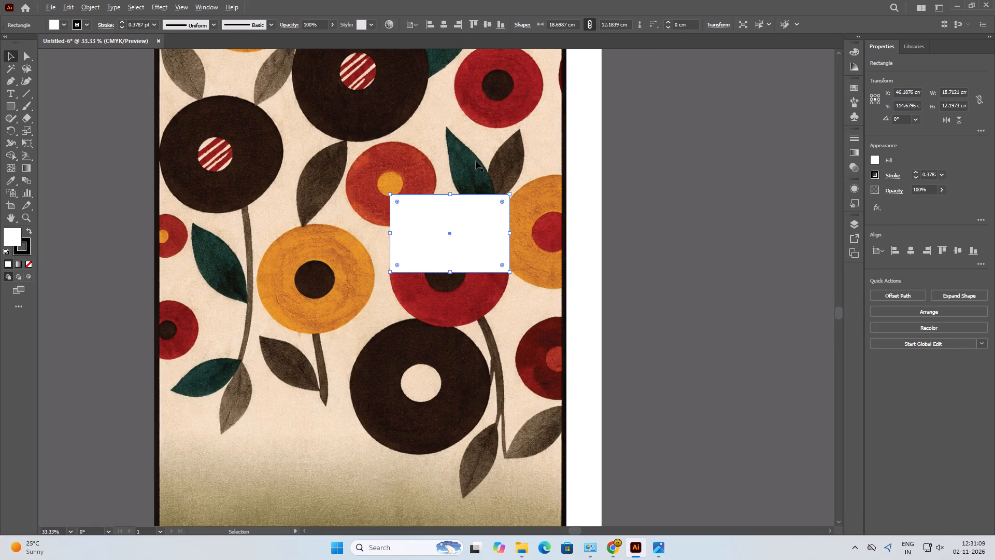
click(596, 220)
click(452, 235)
drag(468, 240, 335, 246)
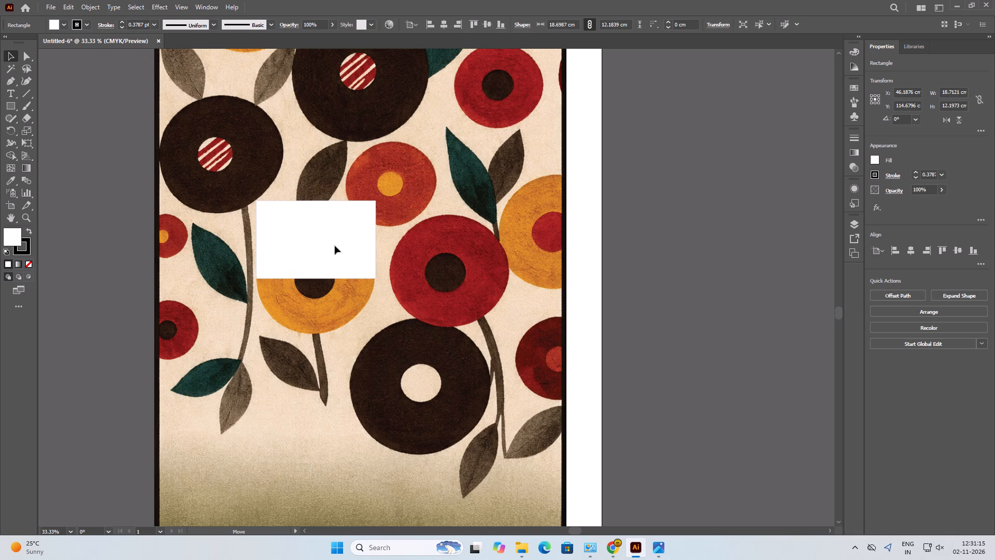
drag(335, 246, 262, 149)
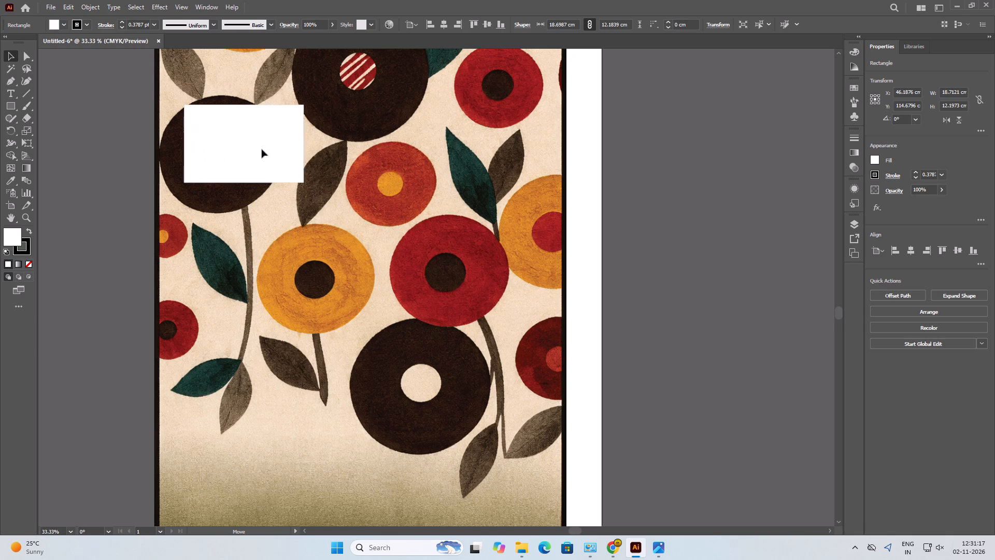
drag(262, 149, 240, 134)
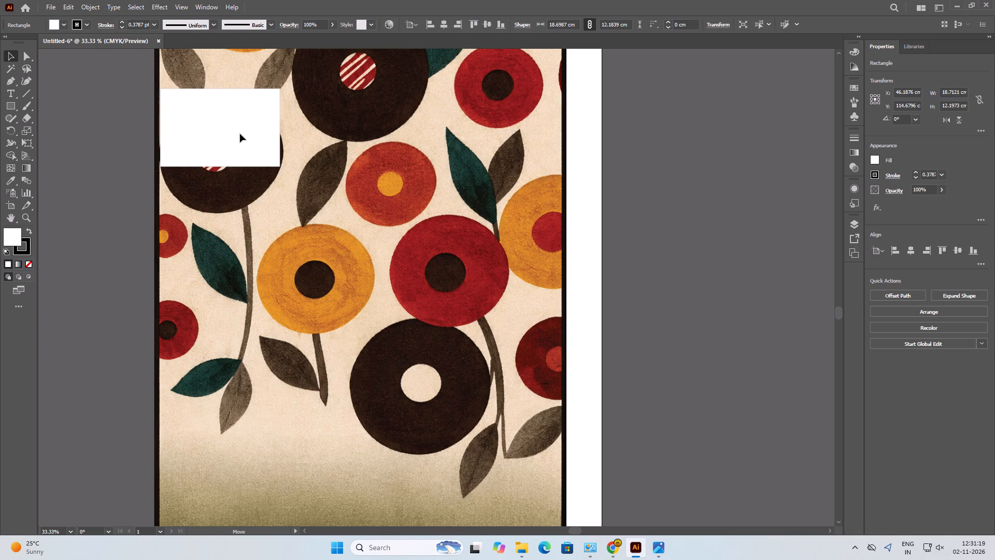
drag(240, 134, 418, 162)
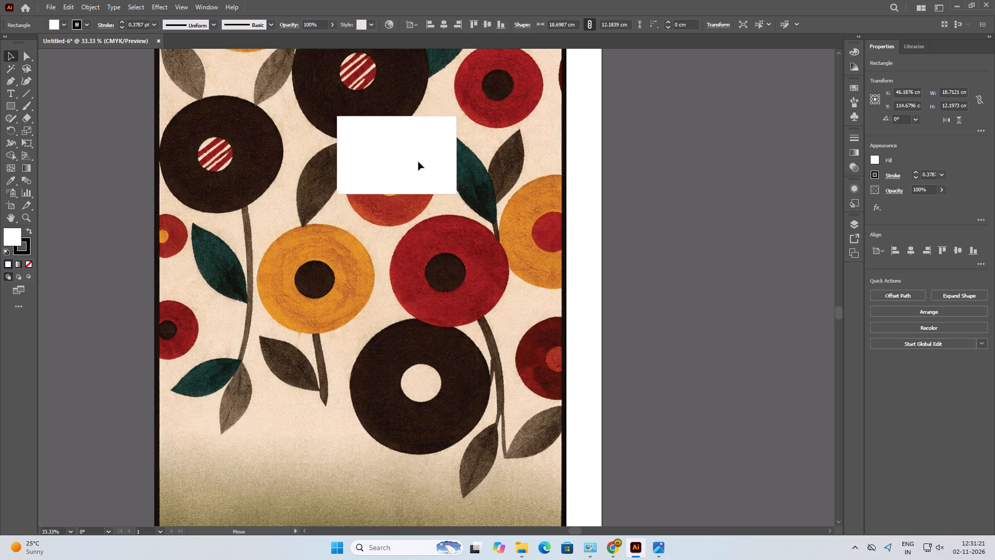
drag(418, 162, 425, 159)
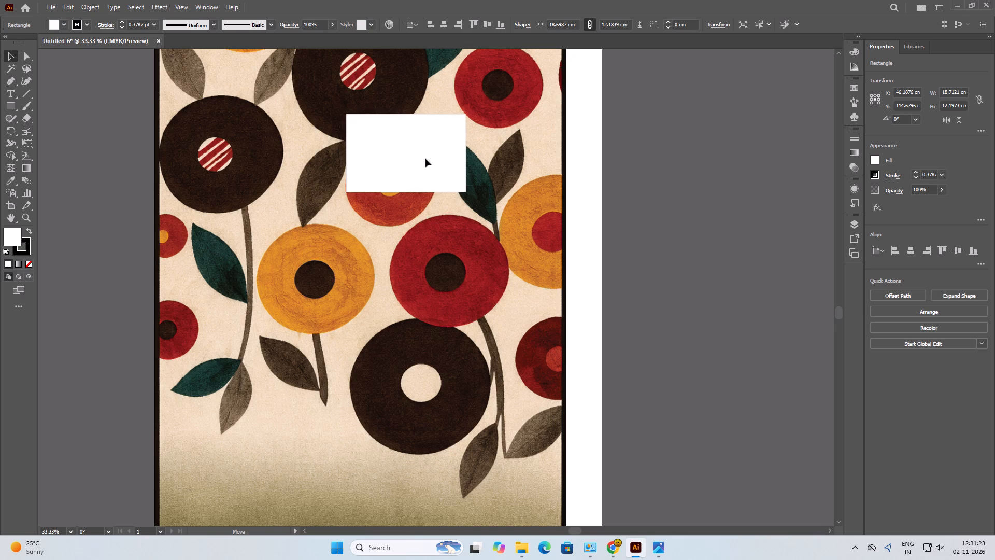
drag(425, 159, 425, 159)
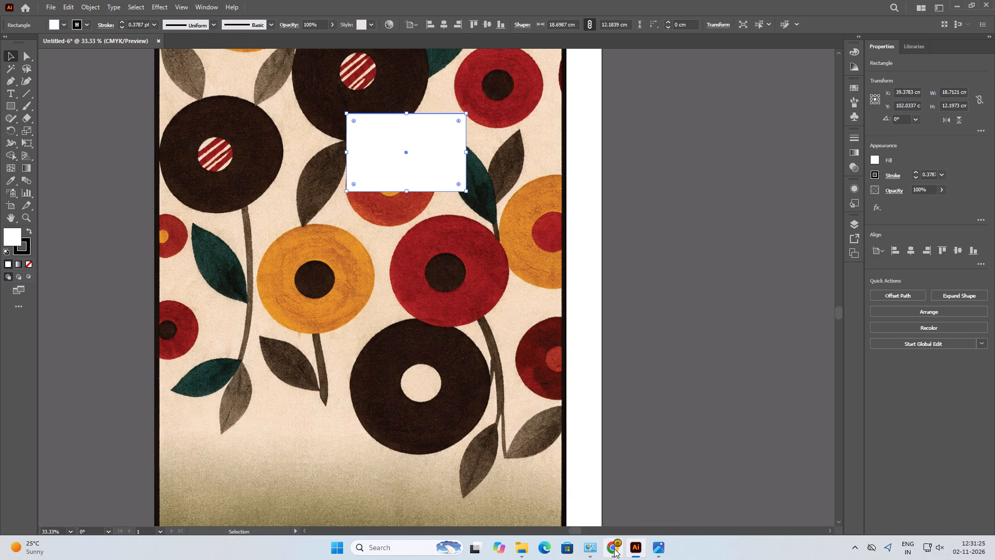
Examine the measuring tape across the flowers in the WhatsApp swatch photo, and return to Illustrator.
click(614, 549)
click(659, 550)
click(714, 503)
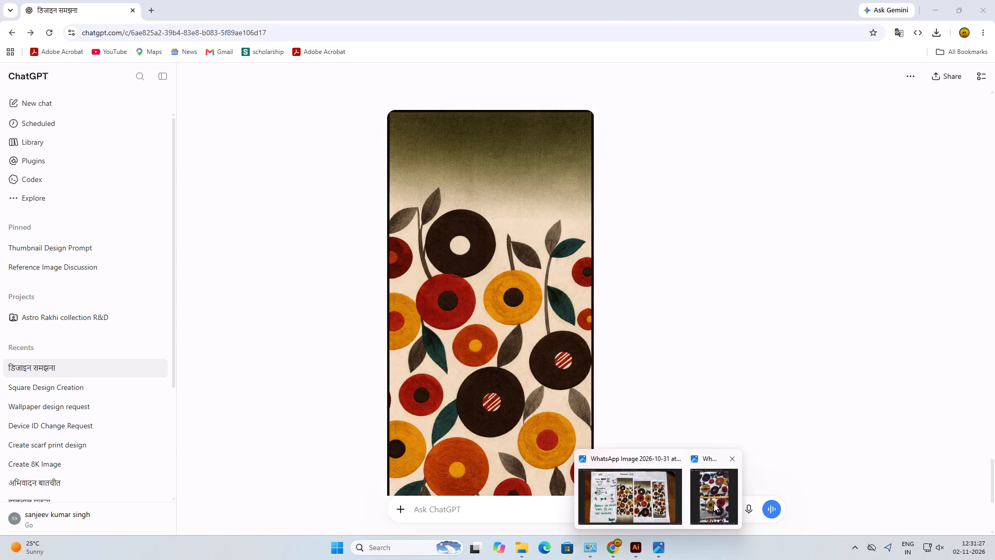
scroll(703, 301, up, 5)
scroll(743, 322, up, 4)
scroll(841, 267, up, 5)
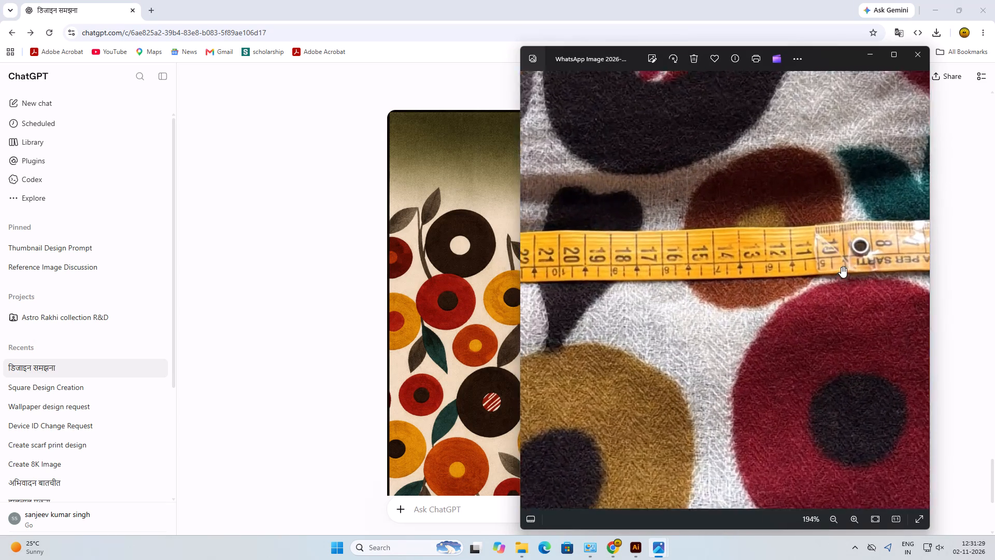
scroll(841, 267, up, 3)
scroll(650, 196, down, 7)
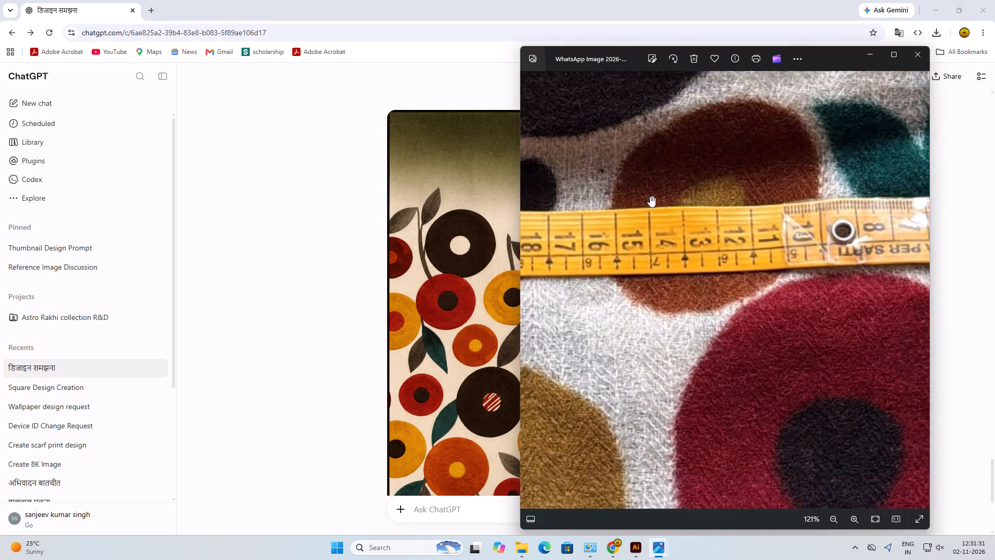
click(632, 548)
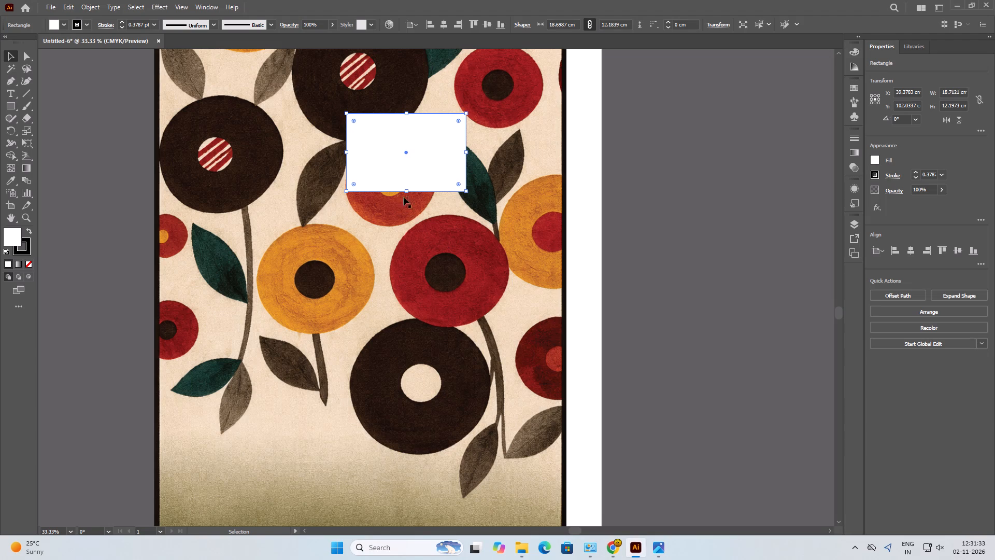
Narrow the white rectangle to about 13.9 cm so its sides match the small orange flower's edges.
scroll(392, 169, up, 5)
alt+scroll(409, 217, up, 2)
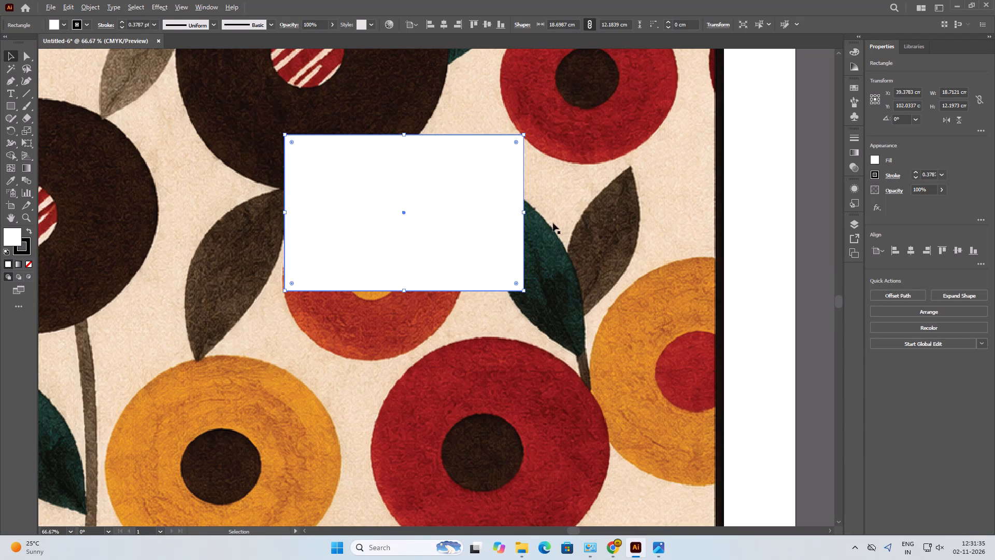
click(524, 214)
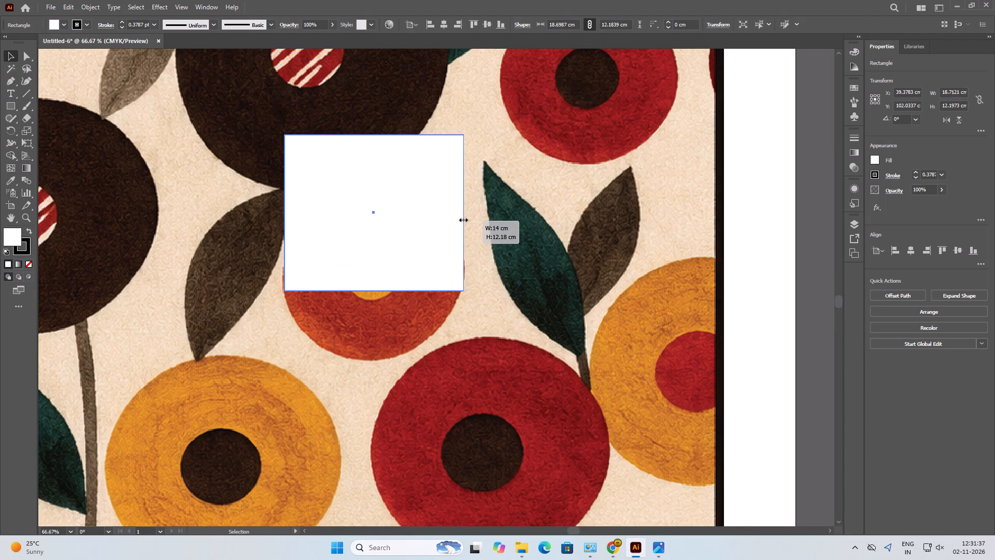
scroll(446, 223, up, 1)
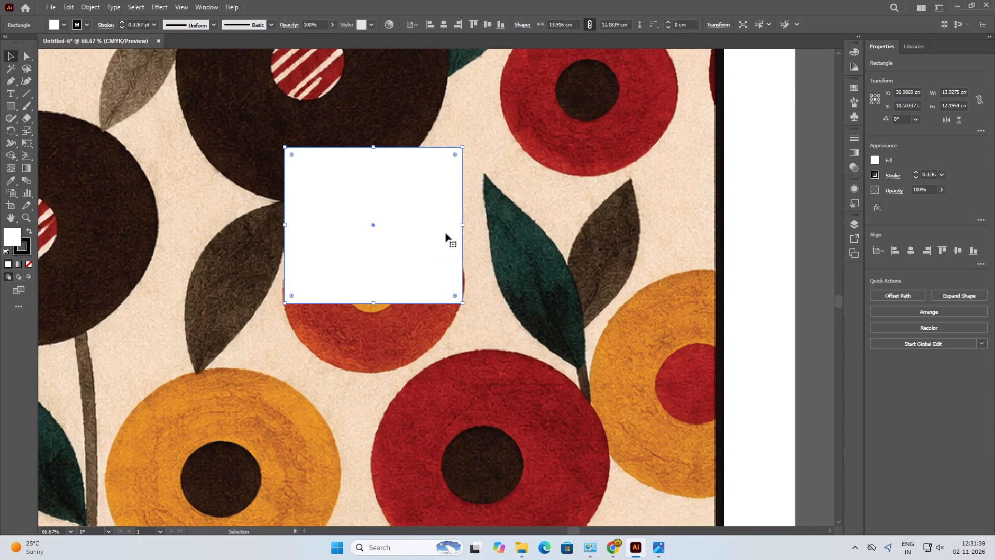
Delete the white measuring rectangle from the design and leave nothing selected.
alt+scroll(444, 242, down, 6)
click(442, 240)
key(Delete)
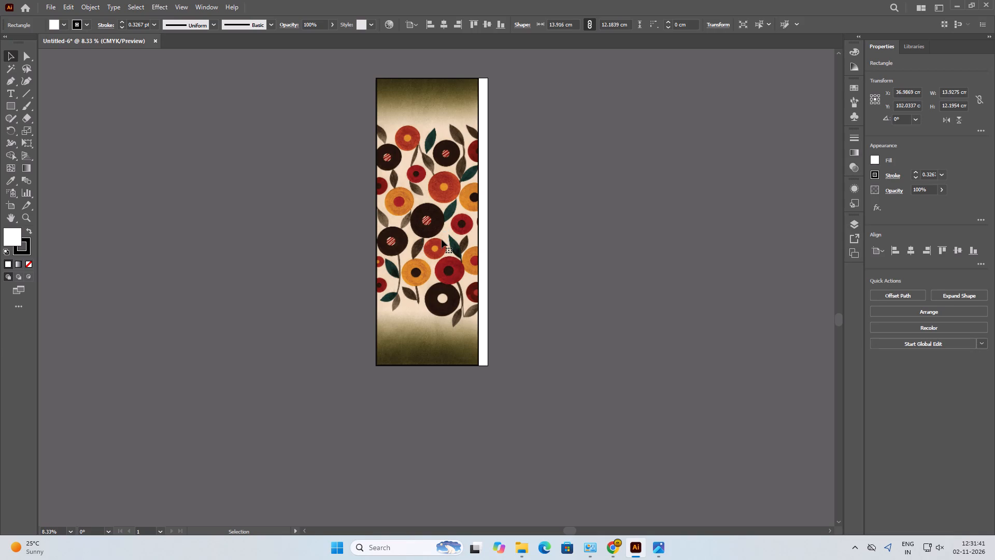
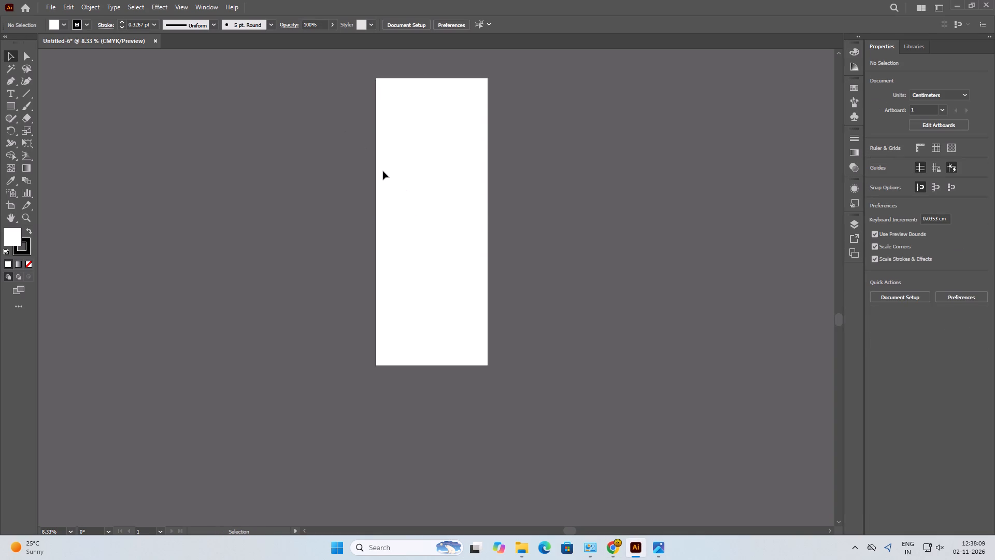
Place the downloaded Autumn Floral Runner image, align it to the artboard's top-left corner and scale it to about 66.5 × 180.4 cm.
key(ctrl+shift+p)
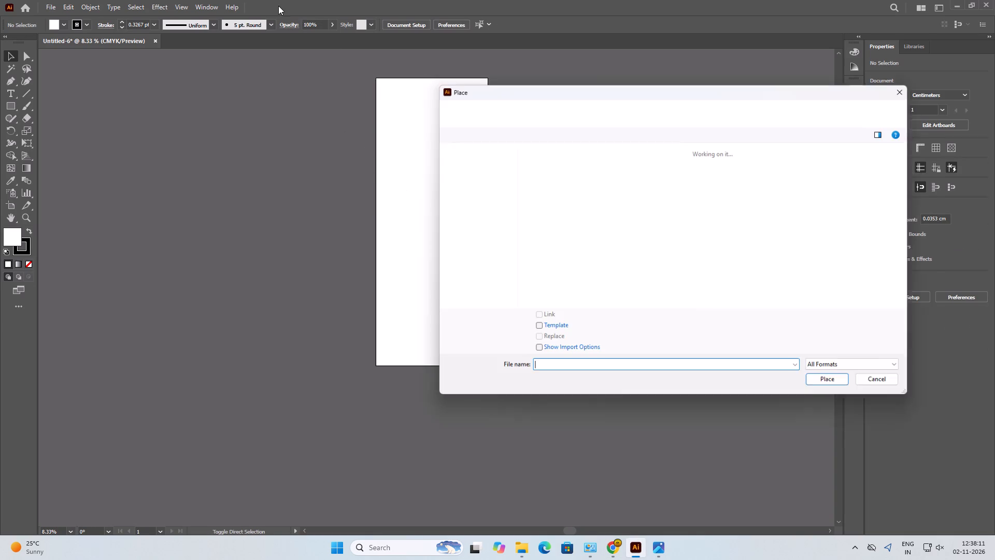
double_click(550, 177)
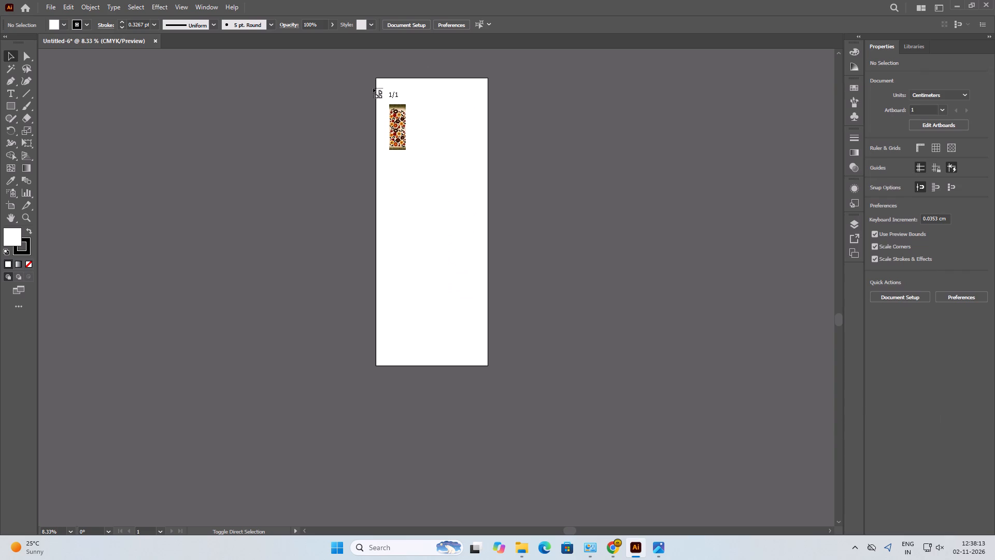
click(377, 80)
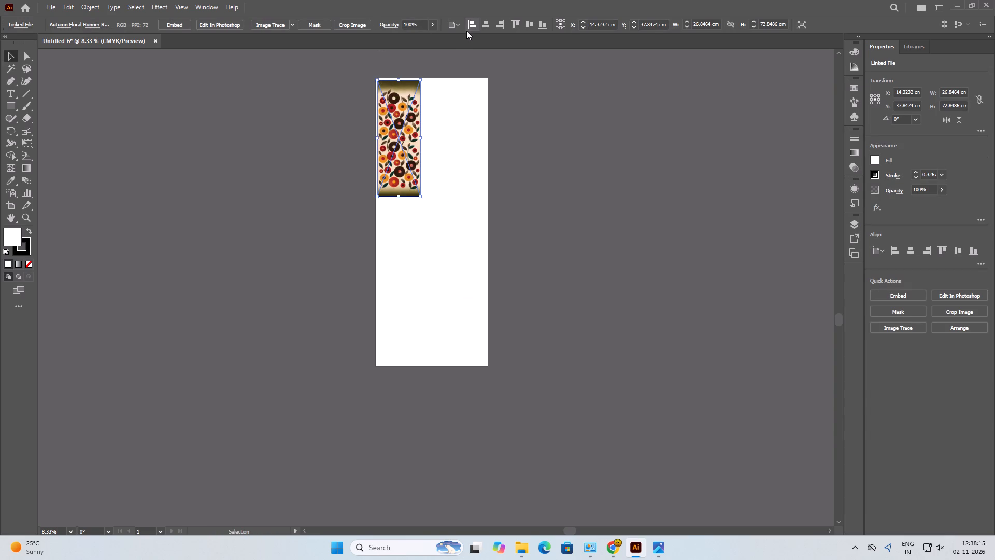
click(468, 27)
click(510, 25)
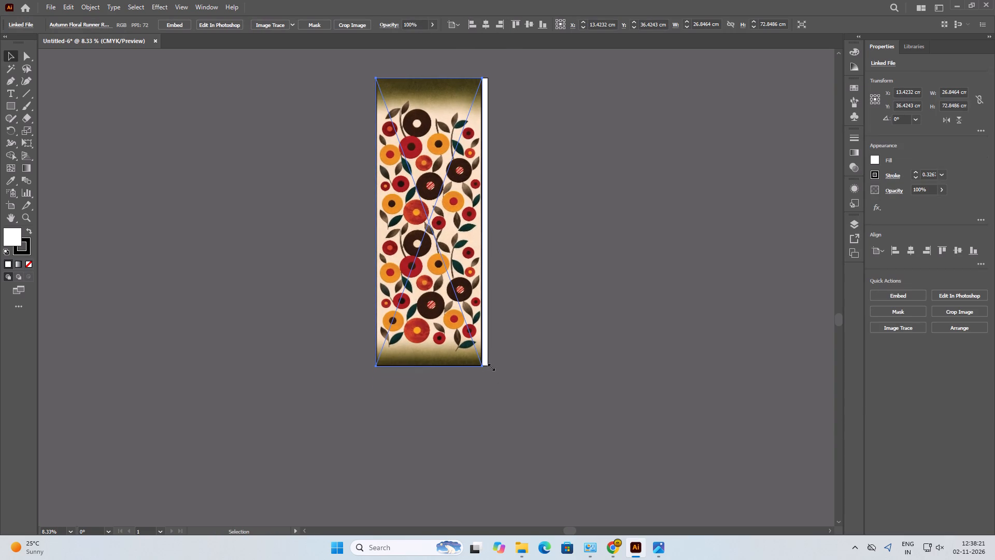
click(535, 365)
scroll(486, 283, up, 1)
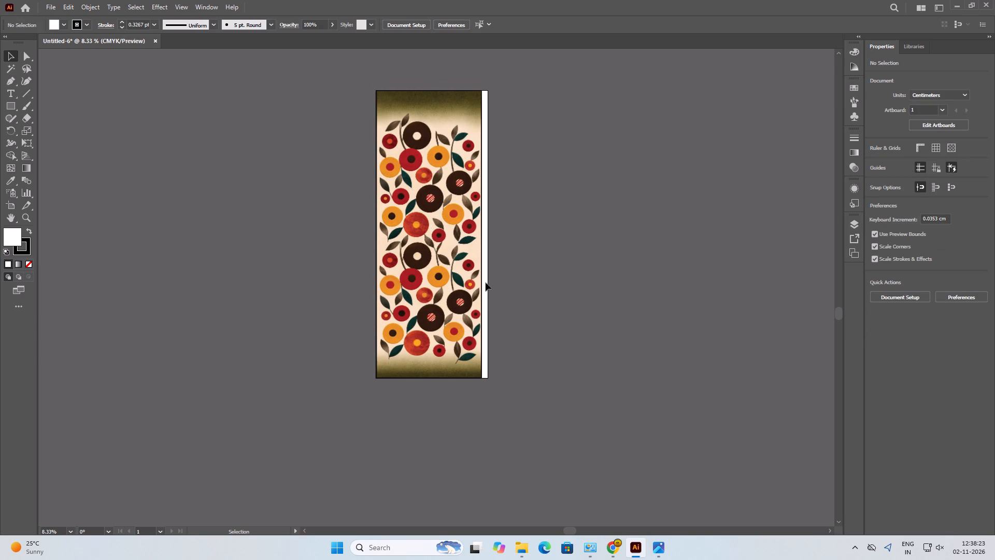
click(412, 247)
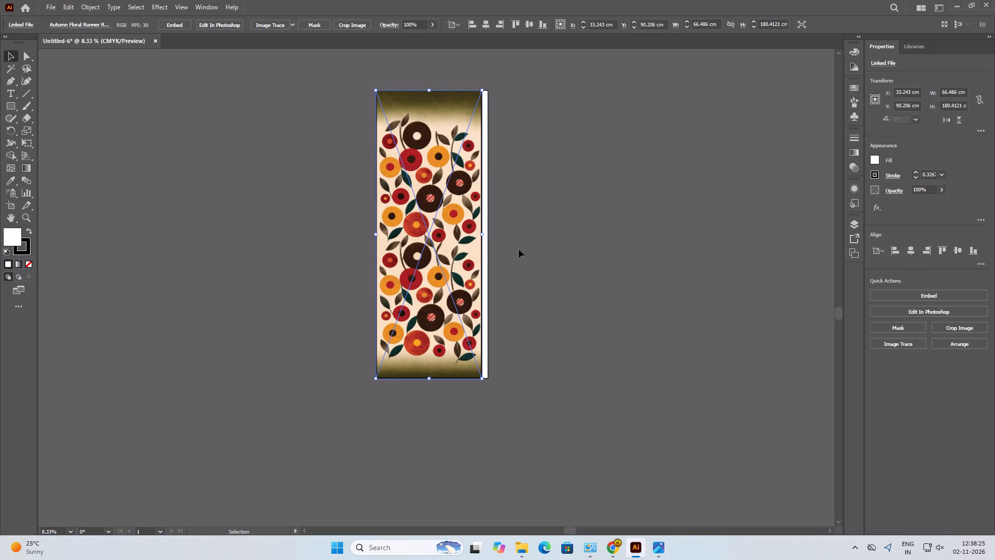
click(519, 249)
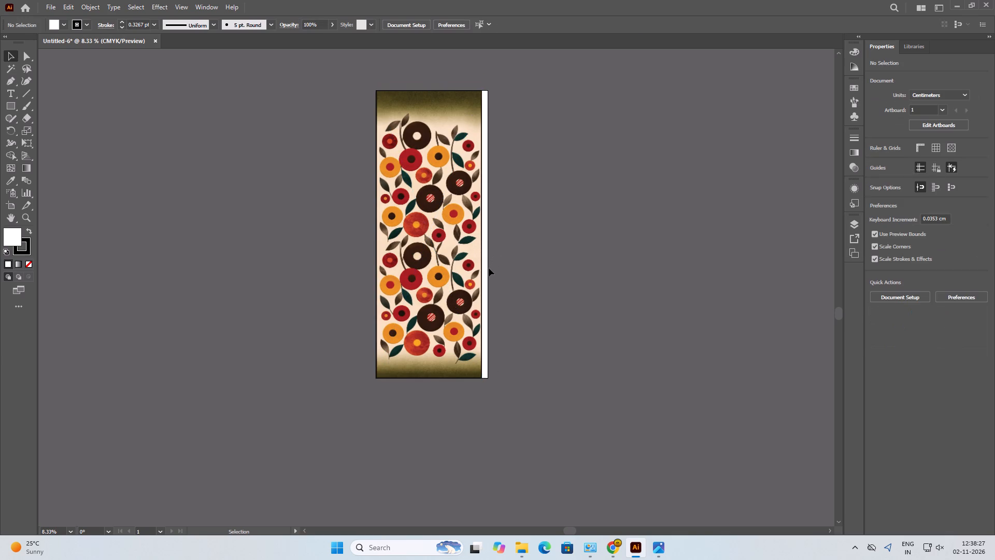
Set the artboard height to 190 cm.
click(12, 209)
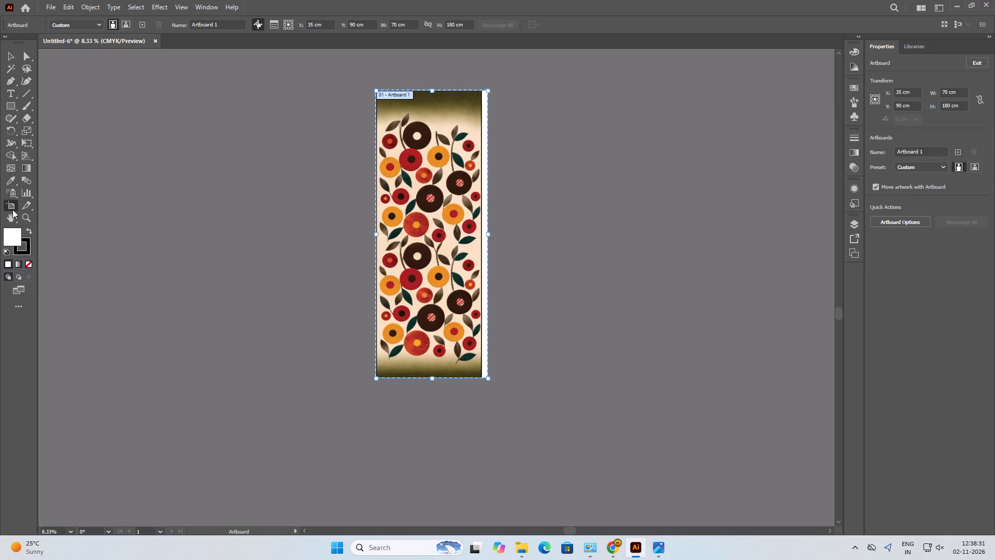
click(450, 22)
key(9)
key(Return)
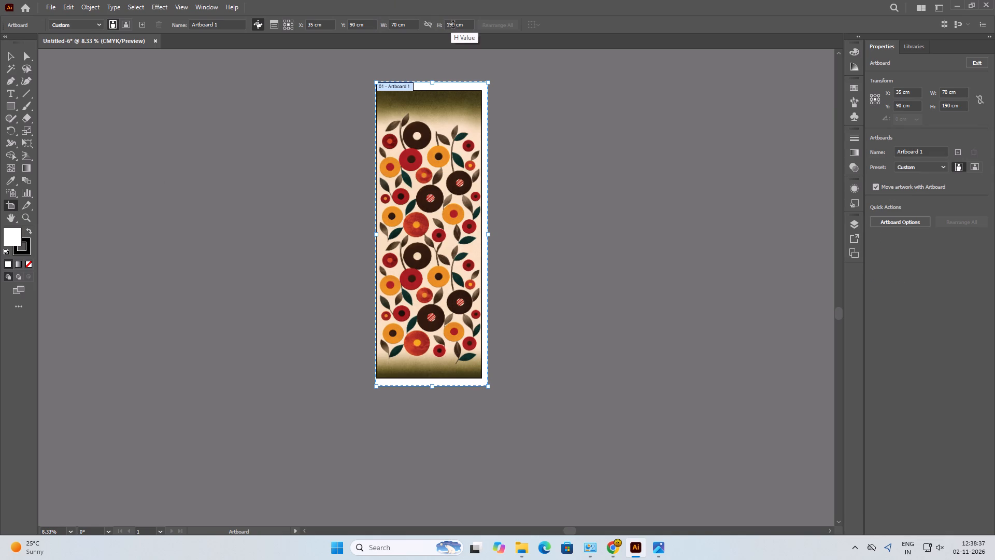
click(12, 54)
click(190, 148)
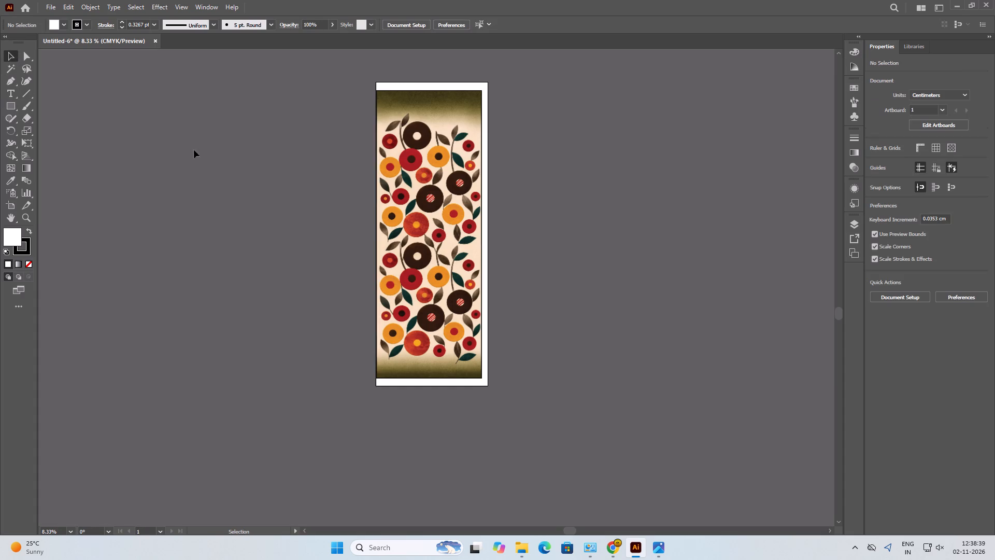
Realign the floral image to the artboard's top-left corner and enlarge it to about 70 × 190 cm to fill the artboard.
click(434, 175)
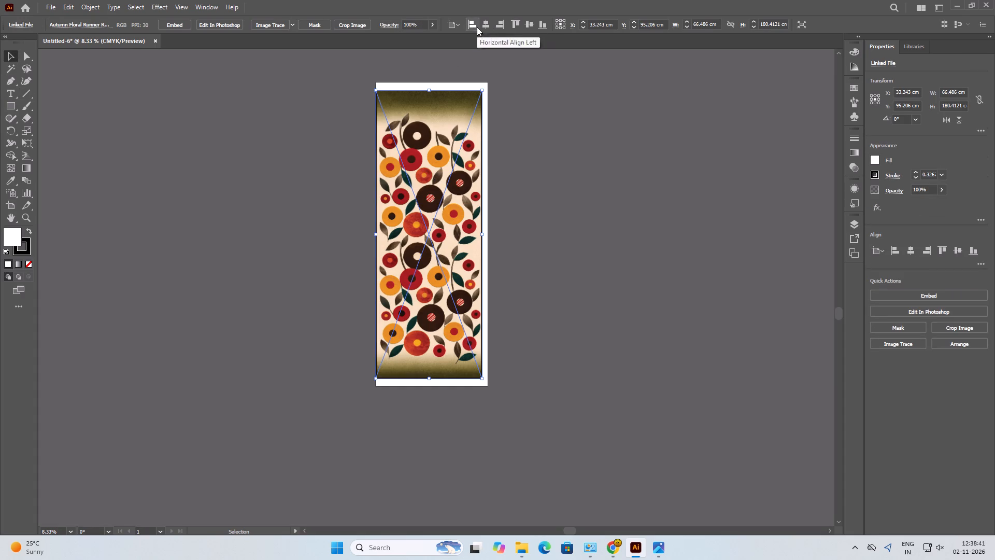
click(477, 27)
click(511, 25)
click(550, 147)
click(449, 268)
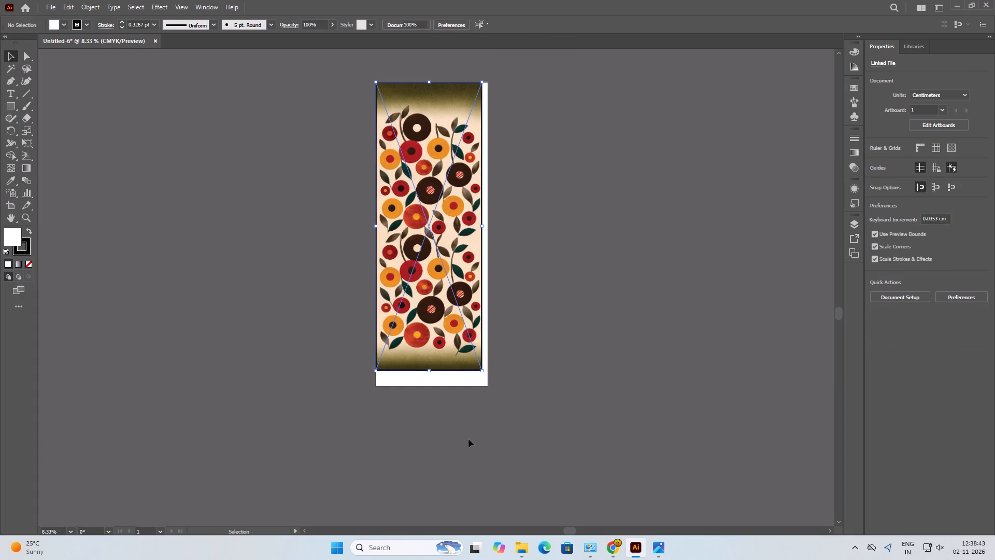
alt+scroll(476, 446, up, 3)
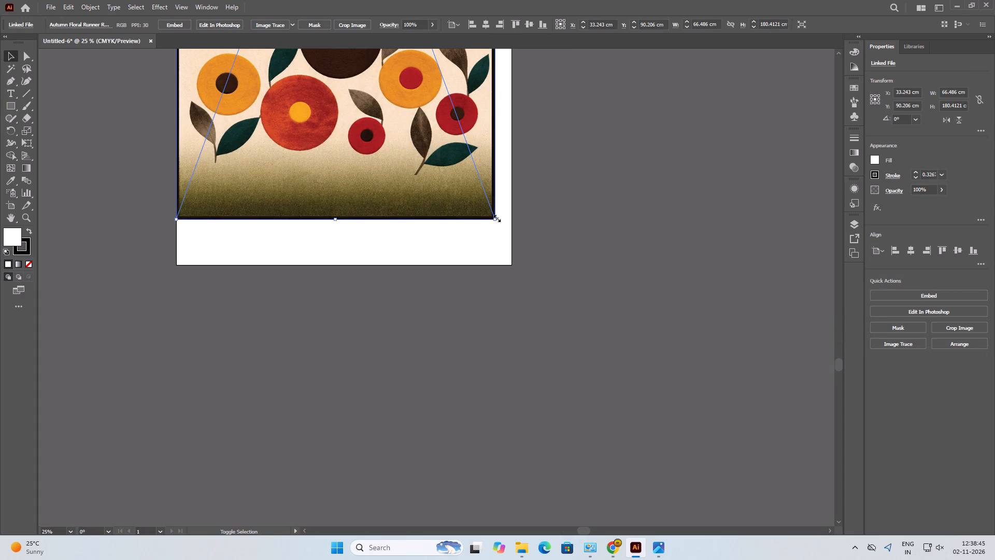
shift+drag(496, 220, 516, 265)
click(120, 141)
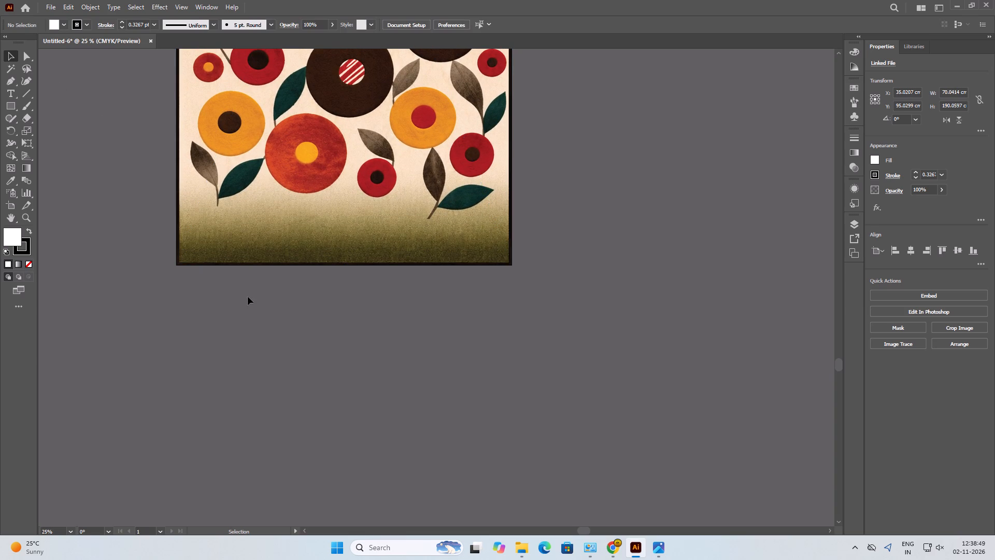
Draw a thin rectangle across the lower dark brown circle with the striped centre, fitting it to about 18.2 cm wide to measure the diameter.
scroll(337, 359, up, 7)
scroll(271, 230, up, 6)
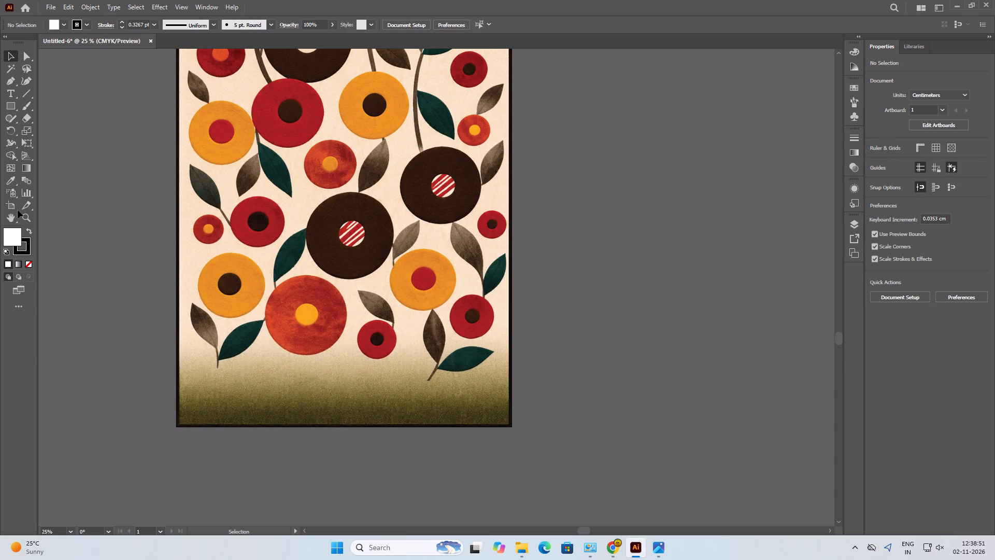
click(10, 106)
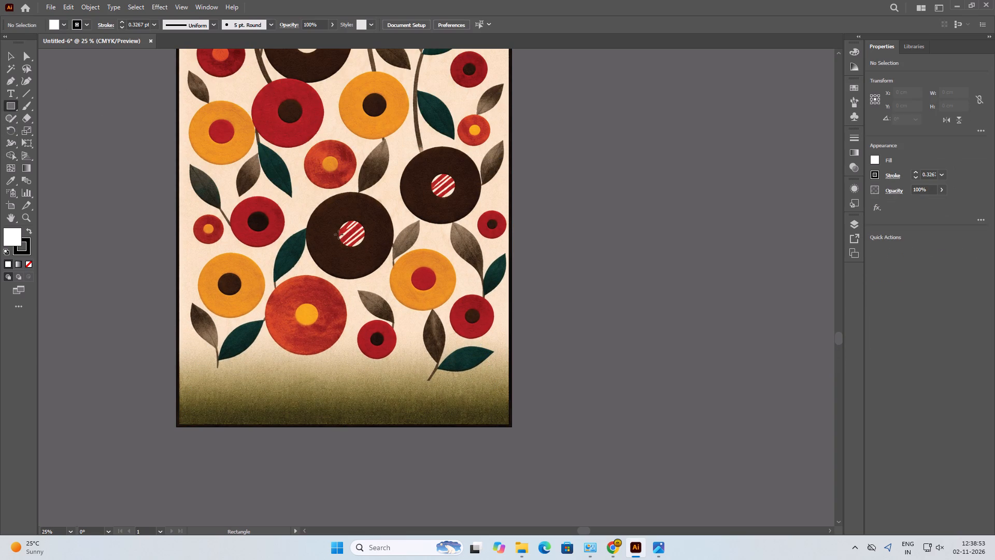
drag(306, 232, 386, 240)
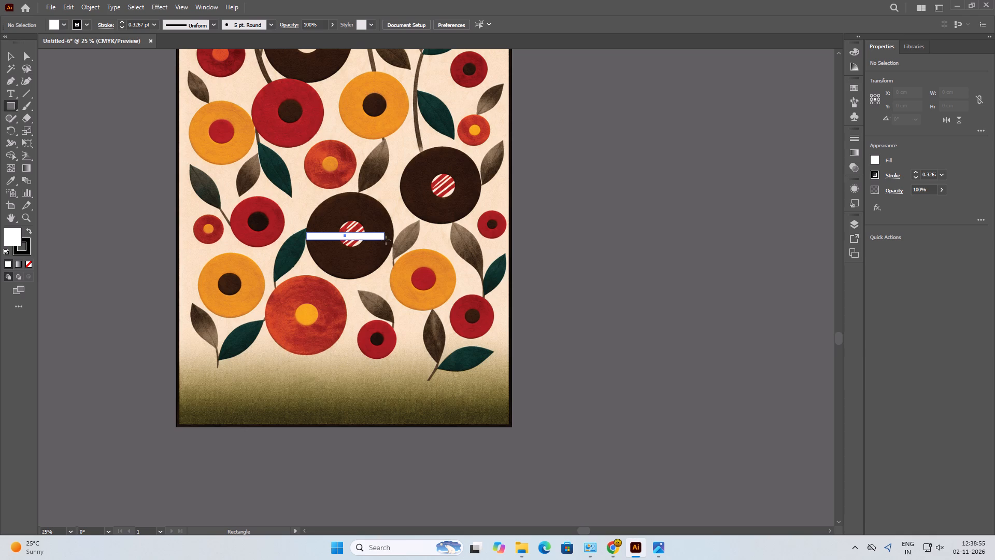
drag(386, 240, 393, 240)
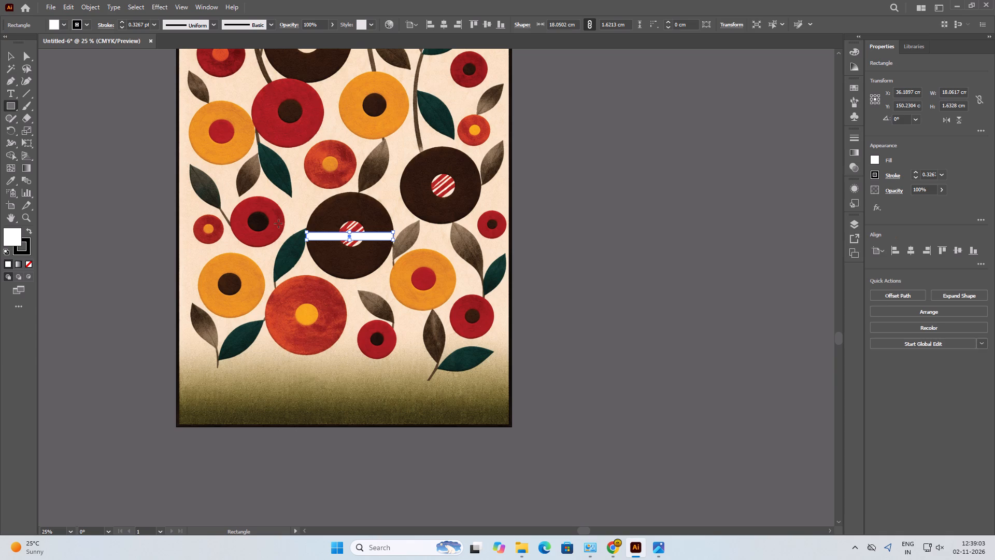
click(10, 54)
click(604, 197)
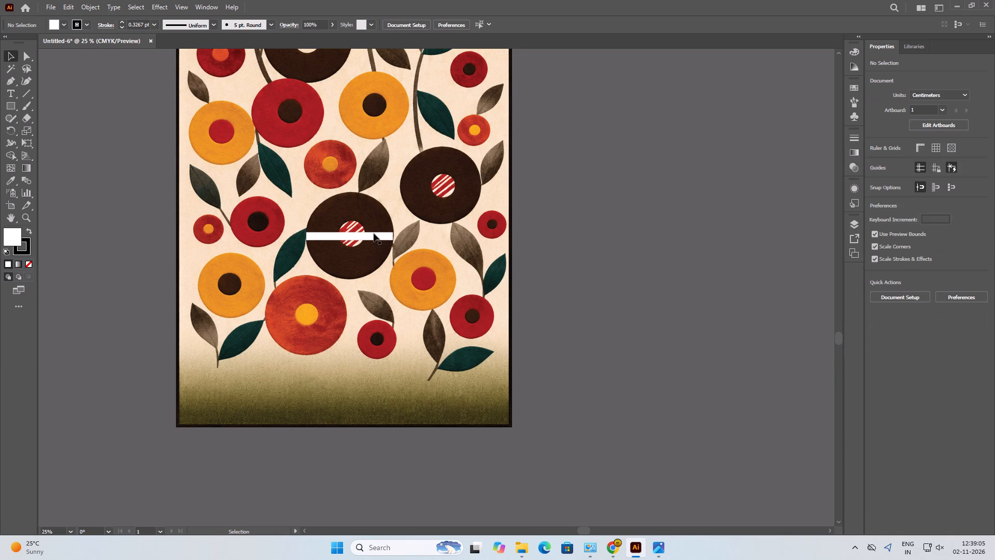
scroll(374, 233, up, 3)
scroll(374, 233, down, 1)
alt+scroll(374, 233, up, 3)
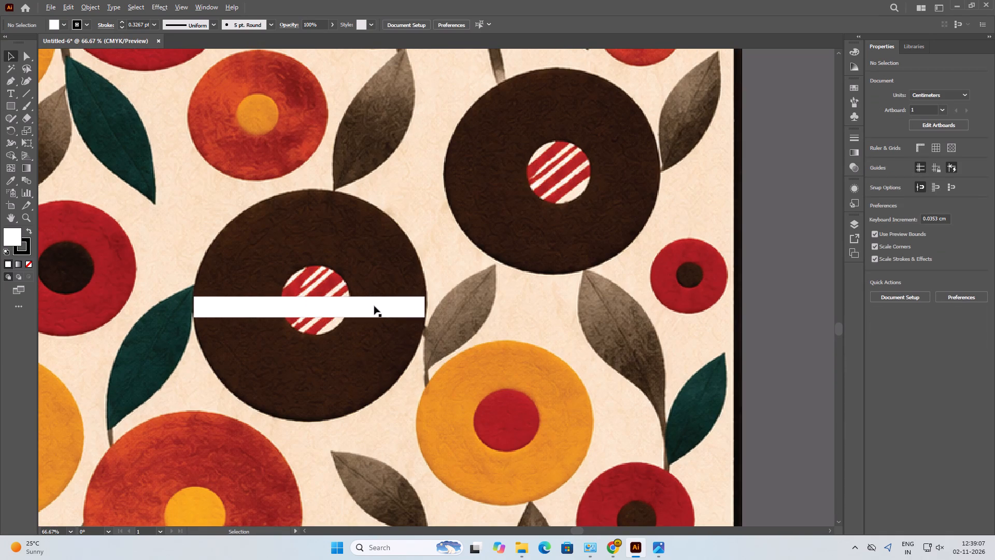
click(374, 306)
click(425, 307)
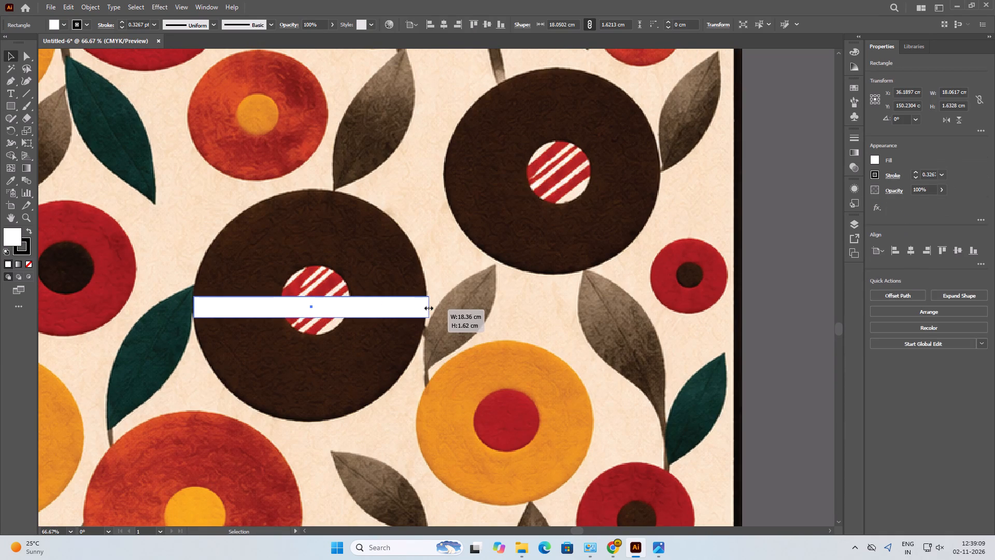
click(333, 312)
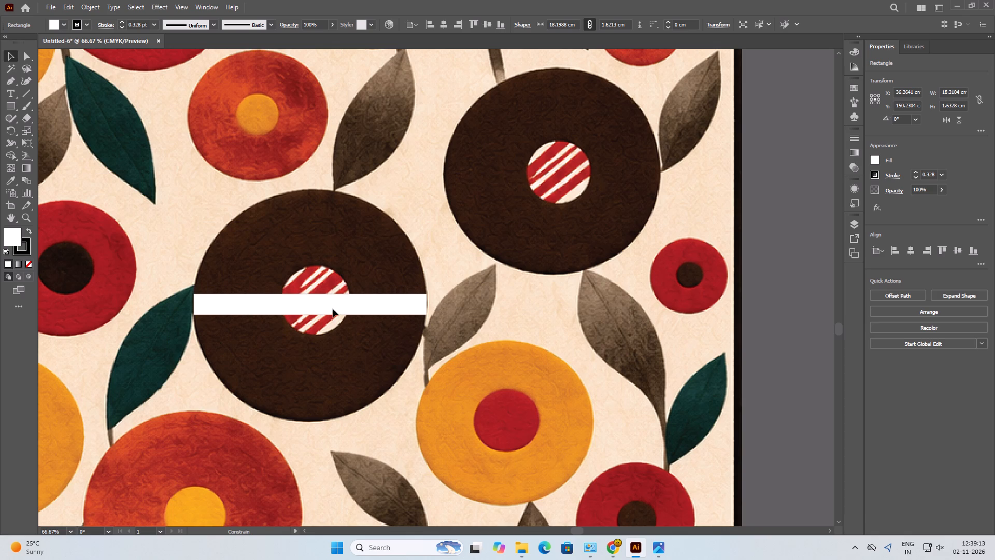
Move the measuring rectangle onto the yellow circle with the red centre and fit it to about 13.8 cm wide.
drag(333, 309, 400, 354)
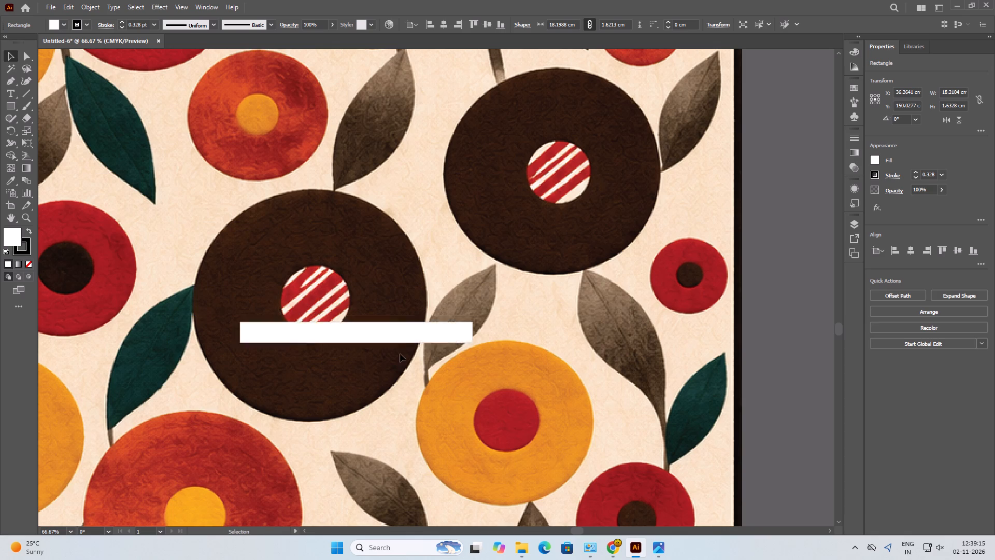
drag(400, 354, 559, 419)
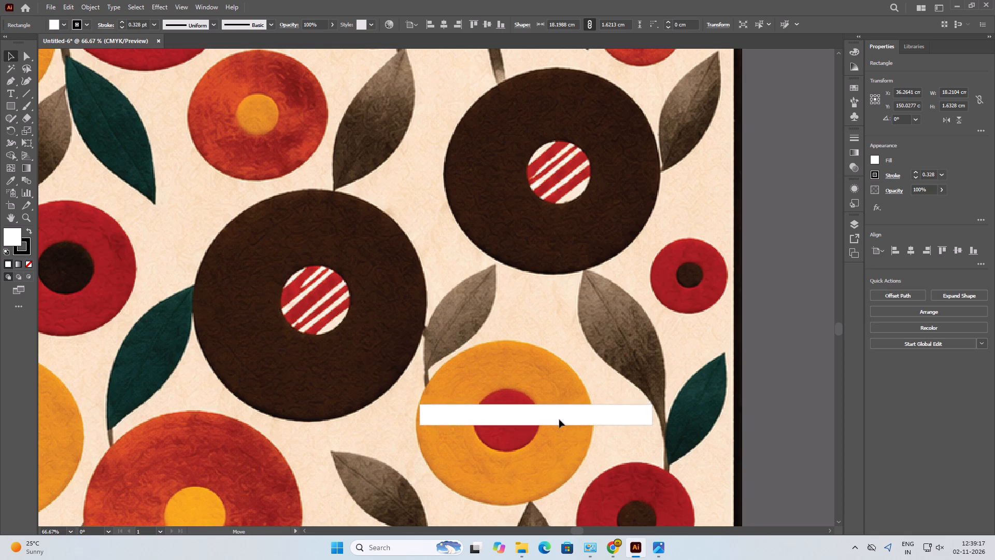
drag(559, 419, 557, 431)
drag(650, 427, 596, 428)
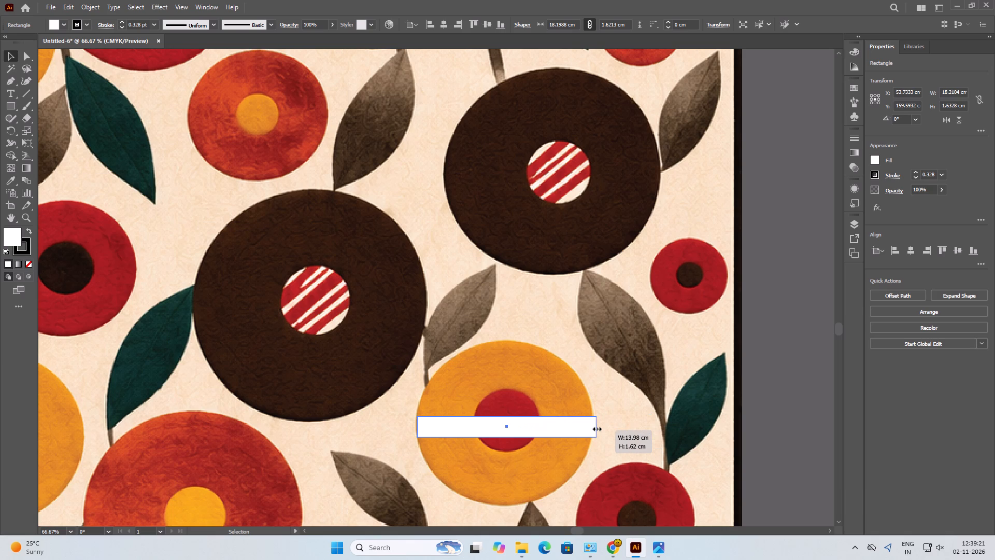
drag(596, 428, 593, 429)
Move the measuring rectangle onto the red circle below the yellow one and fit it to about 9.2 cm wide.
scroll(573, 275, down, 5)
alt+scroll(565, 379, up, 2)
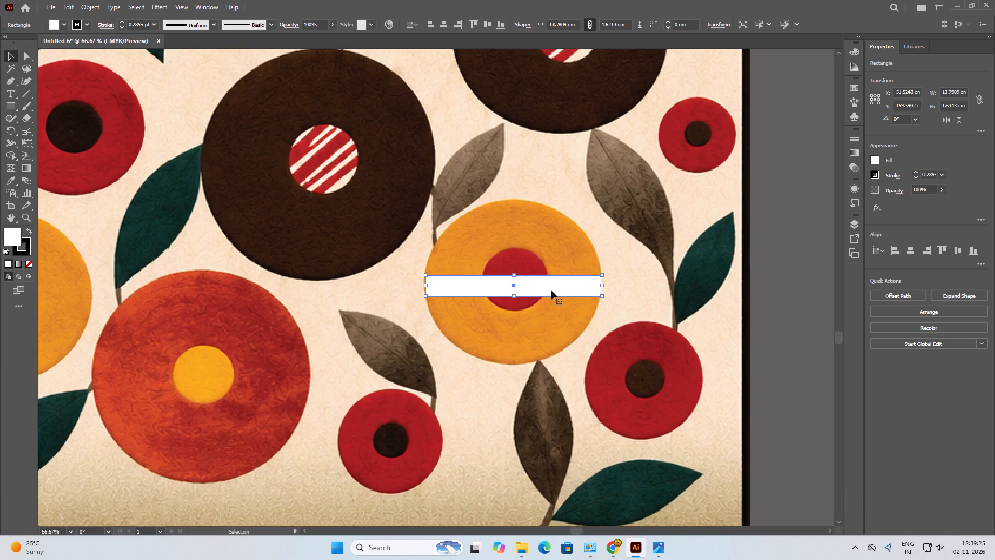
drag(551, 291, 712, 385)
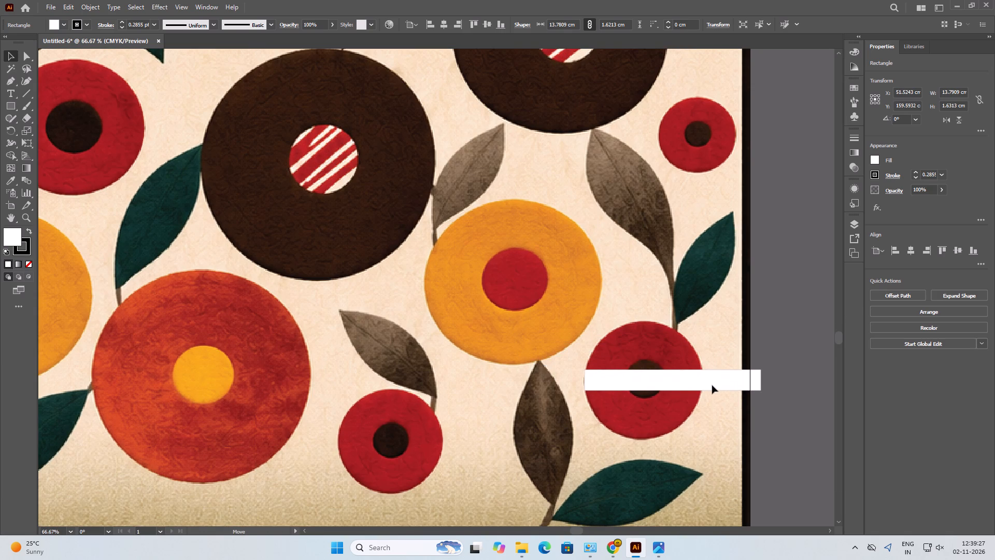
drag(712, 385, 712, 385)
drag(762, 380, 704, 383)
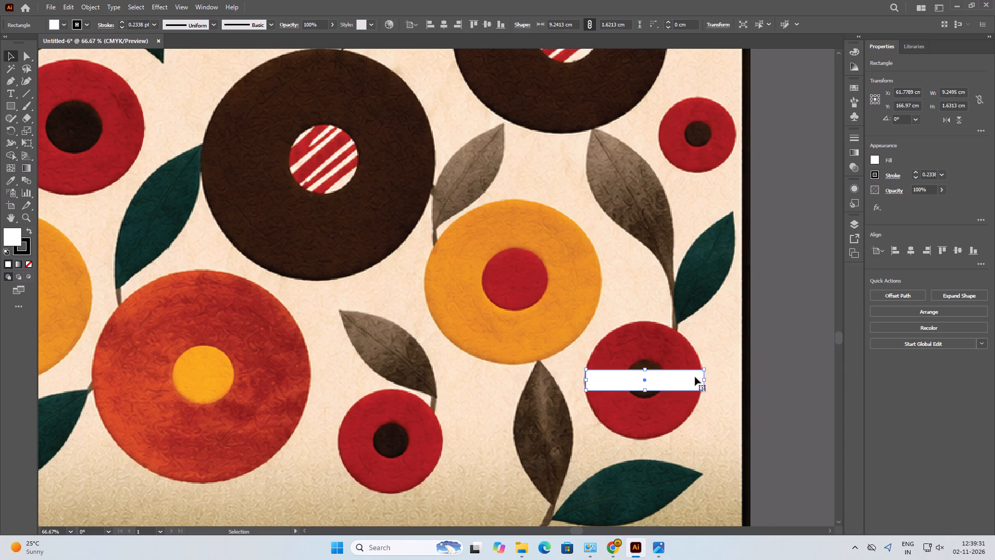
Move the measuring rectangle onto the small red circle at the bottom middle and fit it to about 8.2 cm wide.
drag(695, 377, 448, 442)
drag(459, 444, 445, 445)
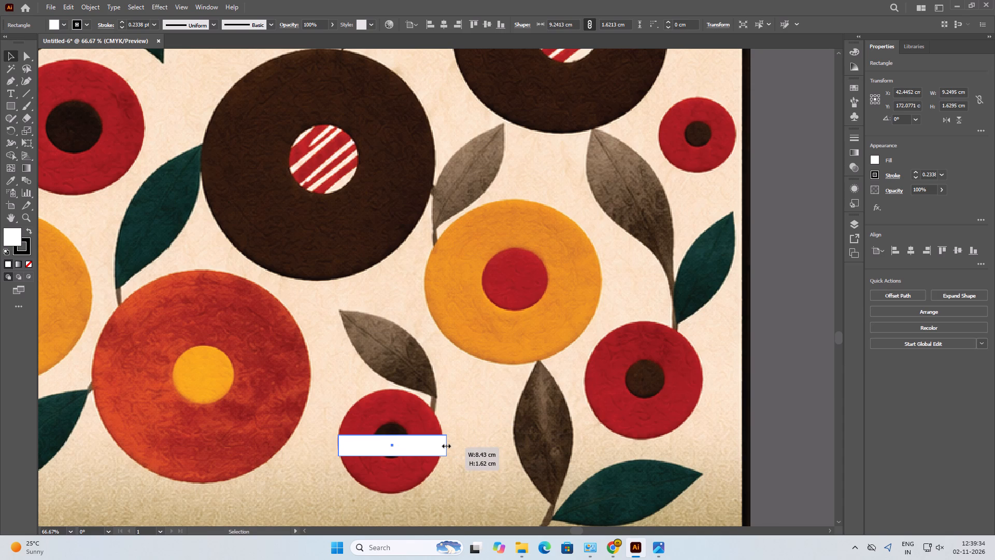
drag(445, 445, 443, 444)
Delete the measuring rectangle from the small red circle.
click(414, 443)
key(Delete)
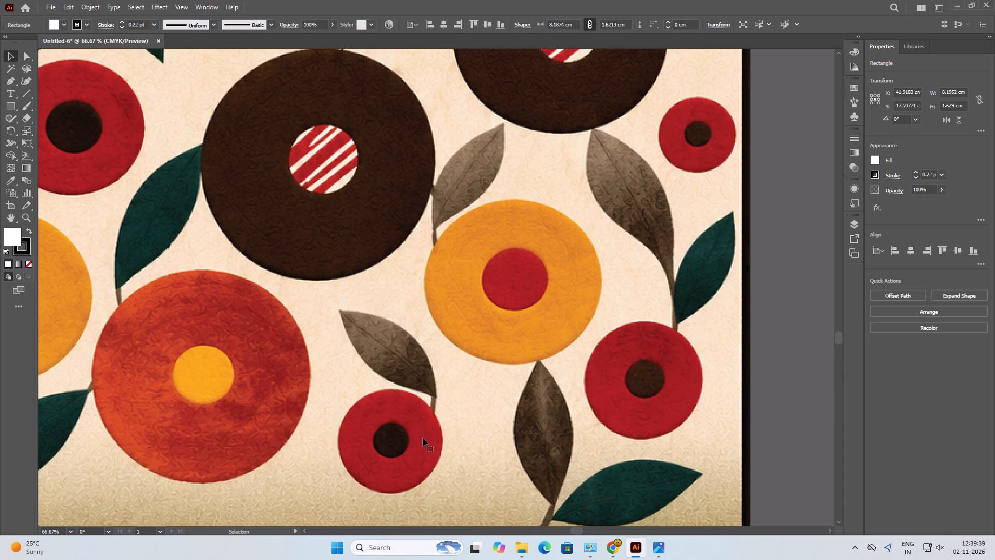
Inspect the full floral panel from the bottom-row motifs out to both shaded ends.
scroll(552, 297, down, 6)
scroll(545, 302, up, 2)
alt+scroll(545, 302, down, 1)
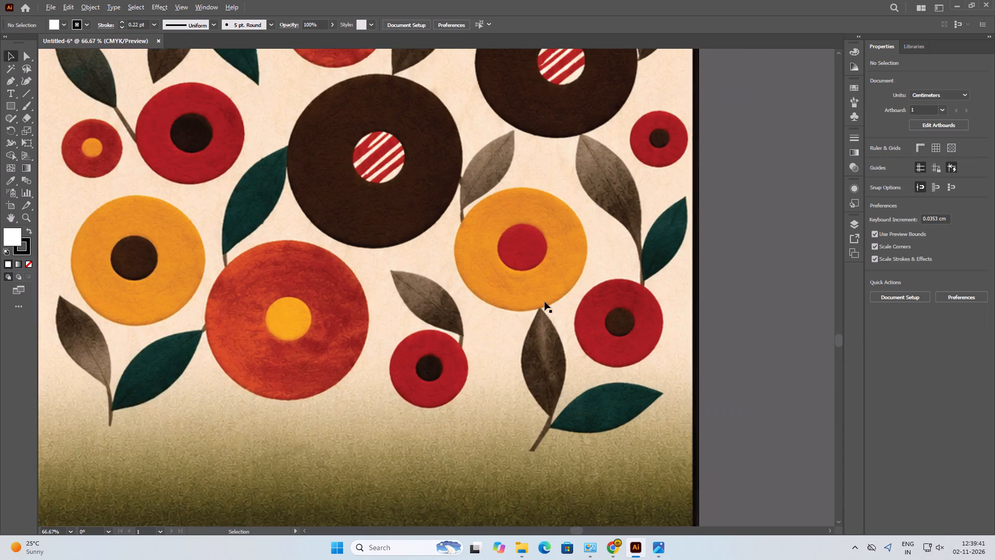
alt+scroll(545, 302, down, 5)
alt+scroll(565, 137, up, 2)
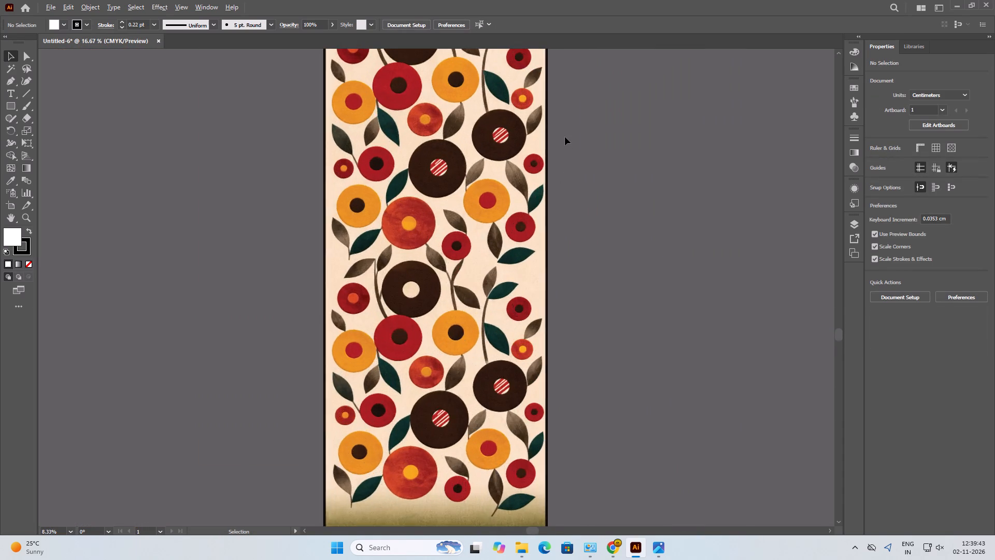
alt+scroll(565, 137, up, 1)
alt+scroll(499, 277, down, 2)
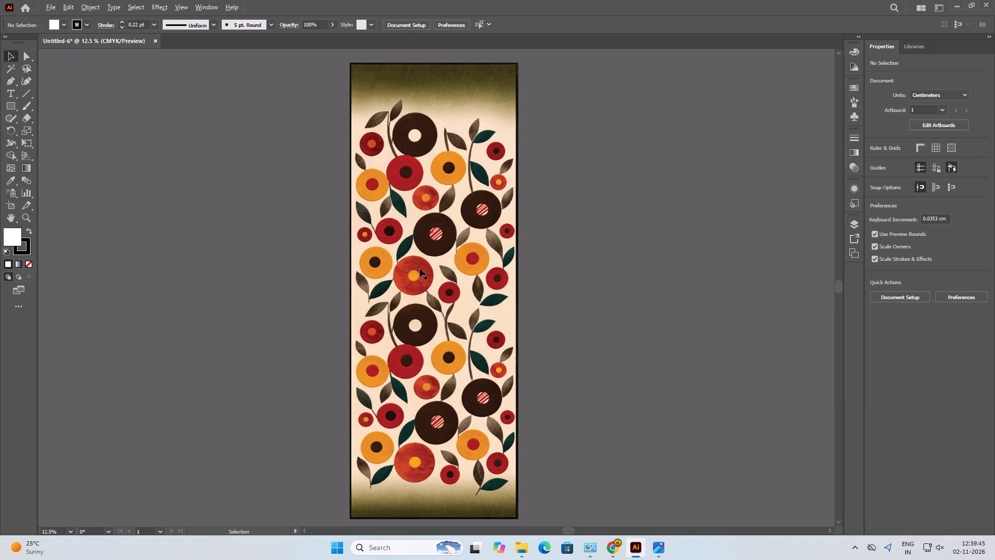
click(588, 285)
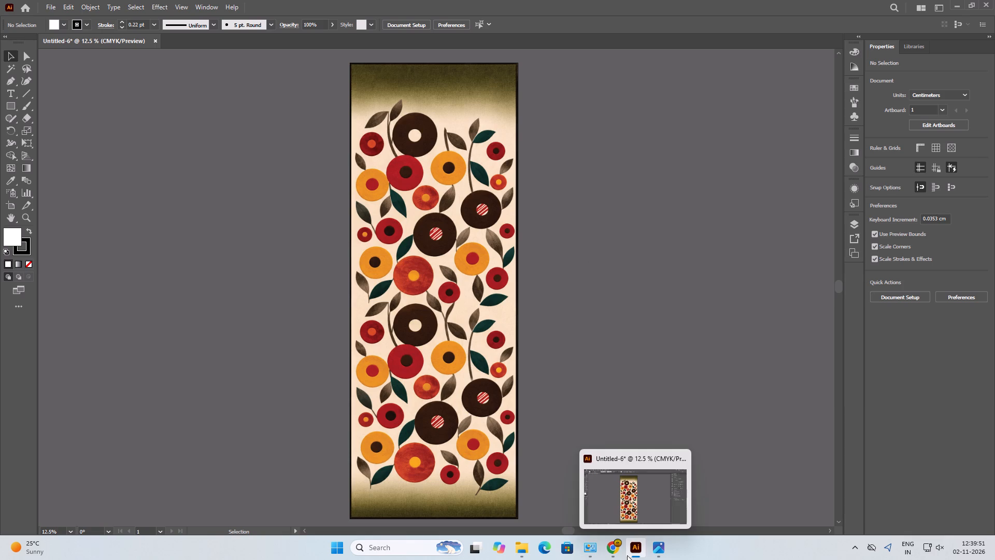
Examine the Fornari 302 reference sheet and the tape-measured fabric photo for motif scale, and return to the panel in Illustrator.
click(662, 543)
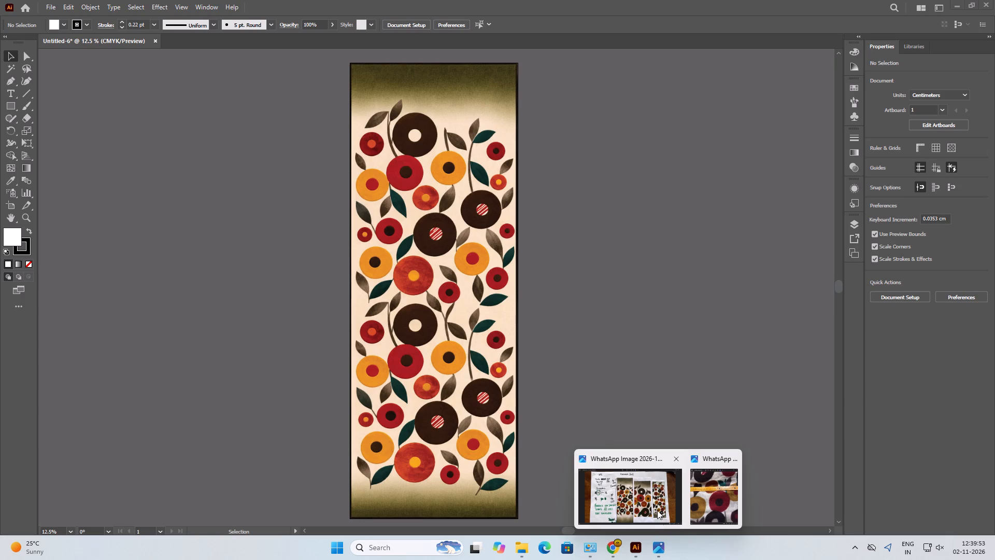
click(657, 510)
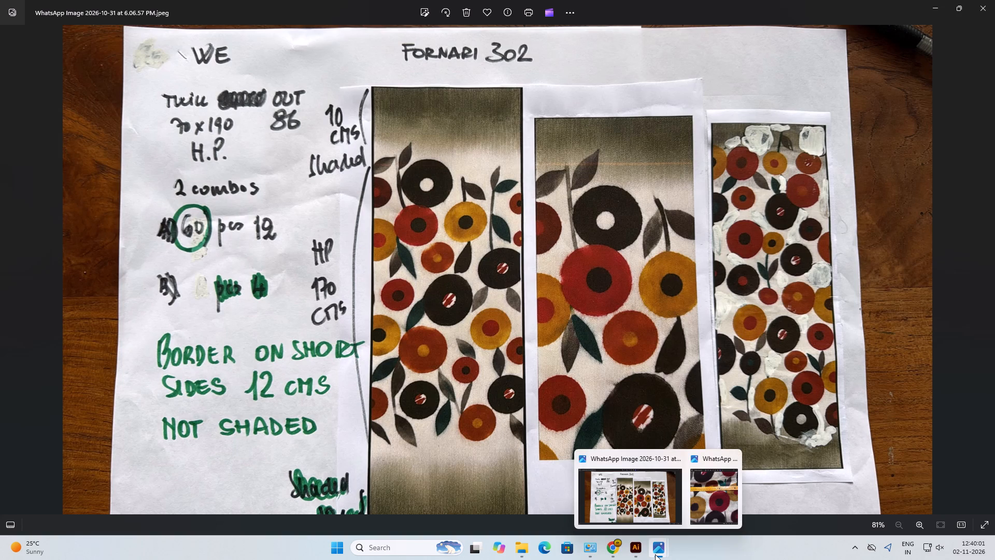
click(699, 519)
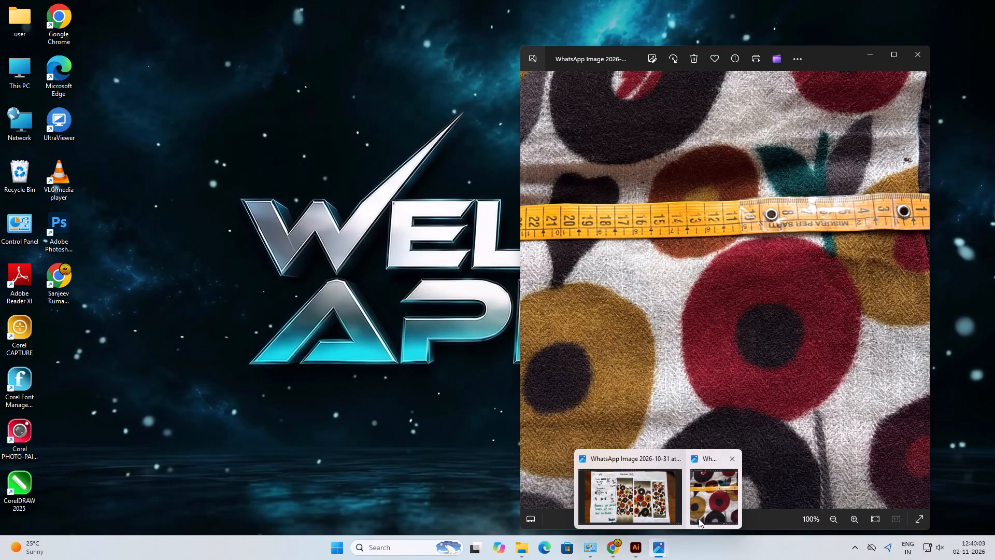
drag(693, 384, 633, 382)
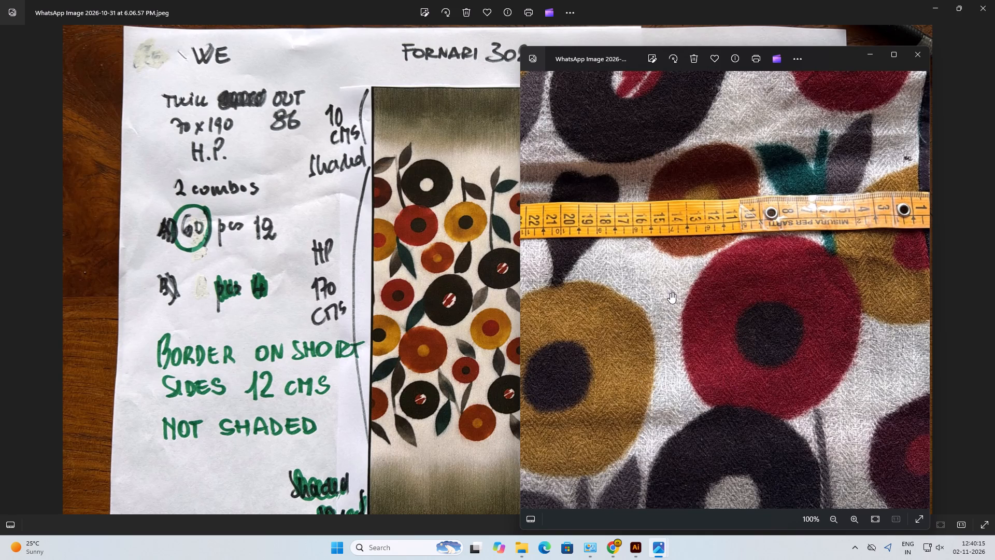
scroll(670, 292, down, 11)
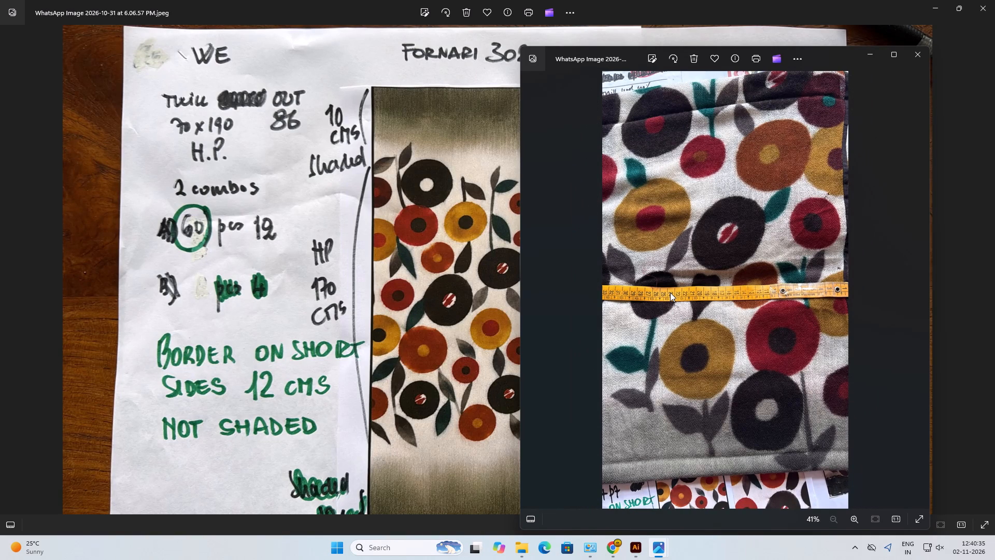
click(500, 315)
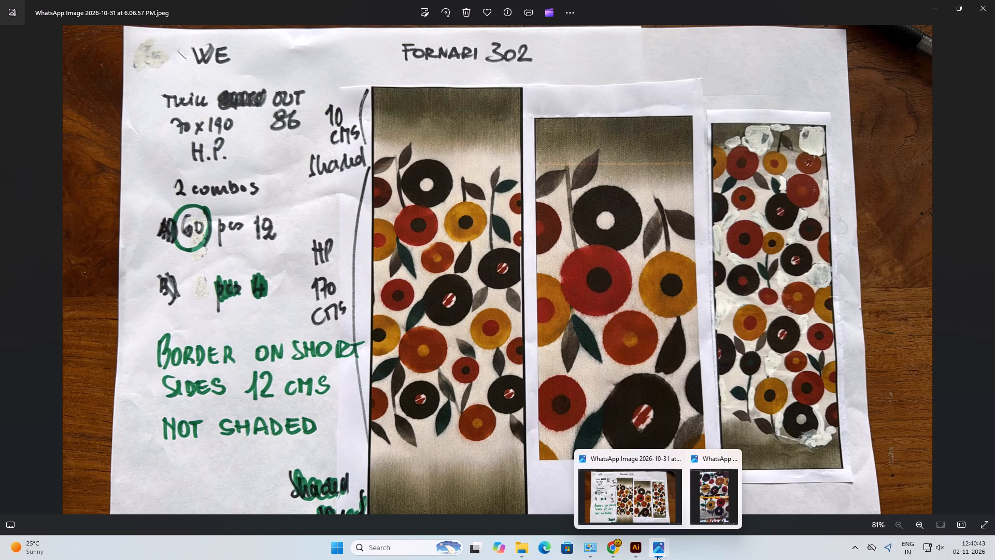
click(627, 548)
Scale the floral image down proportionally to about 43.5 × 118 cm, keeping it anchored at the artboard's top-left corner.
click(492, 398)
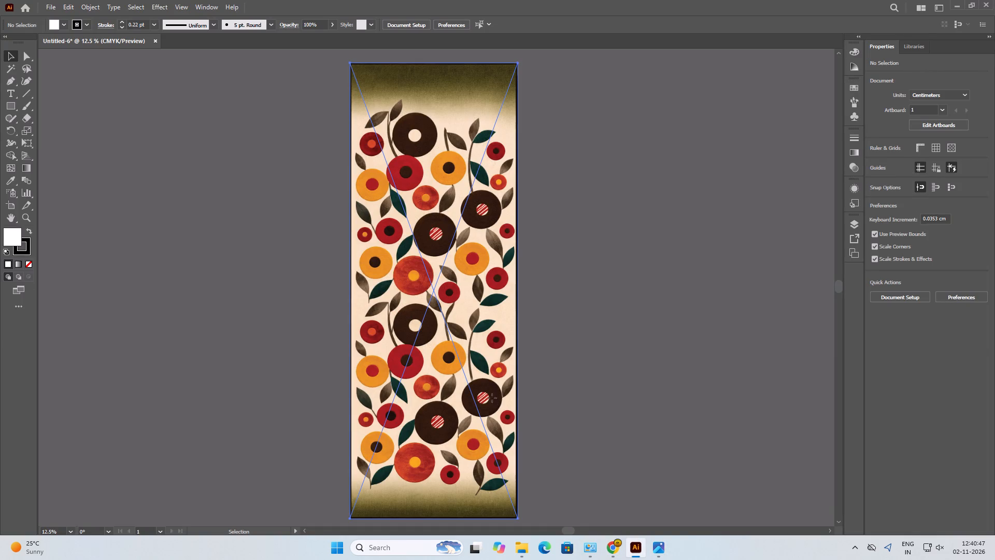
drag(519, 519, 454, 377)
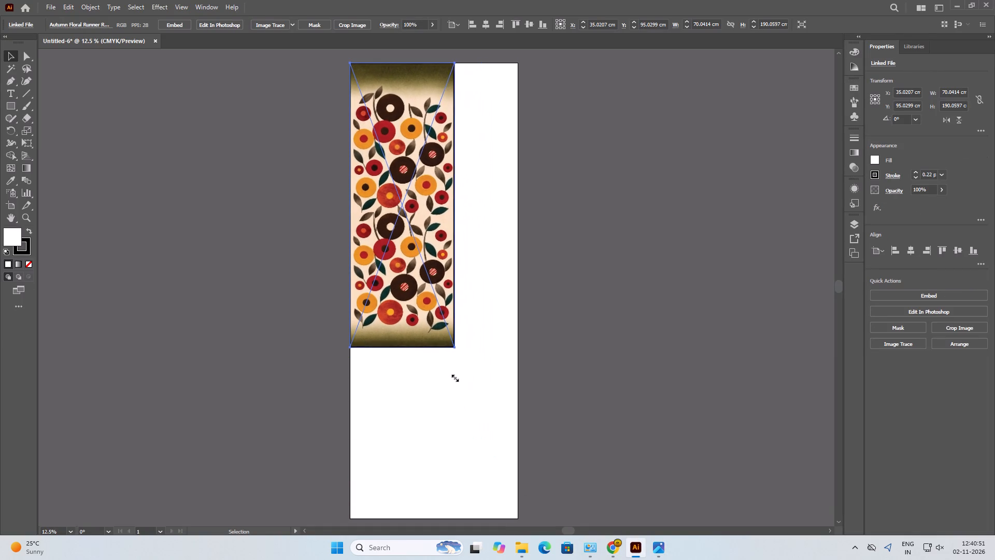
drag(454, 377, 454, 376)
click(601, 373)
scroll(425, 282, up, 5)
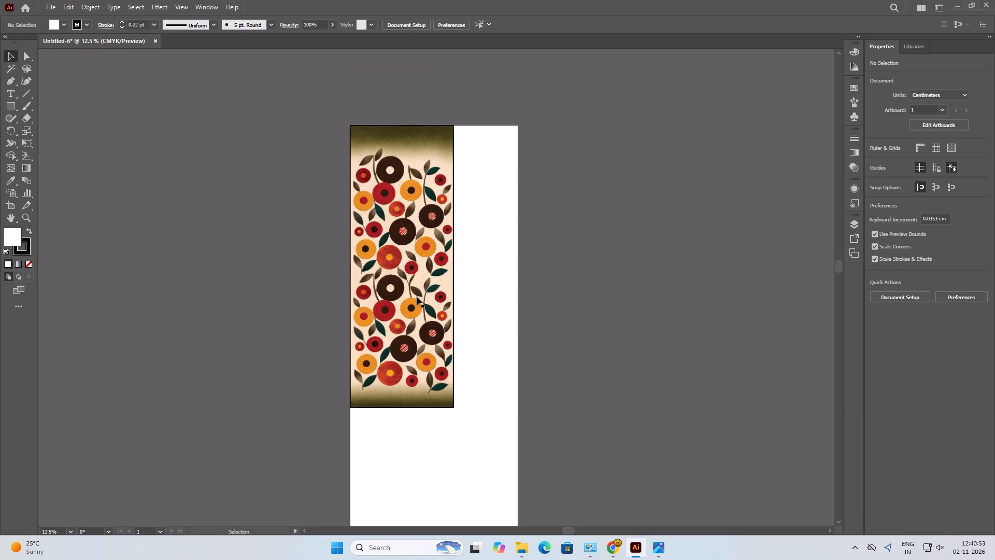
alt+scroll(417, 297, up, 4)
alt+scroll(458, 229, down, 3)
alt+scroll(434, 280, up, 2)
scroll(276, 244, down, 6)
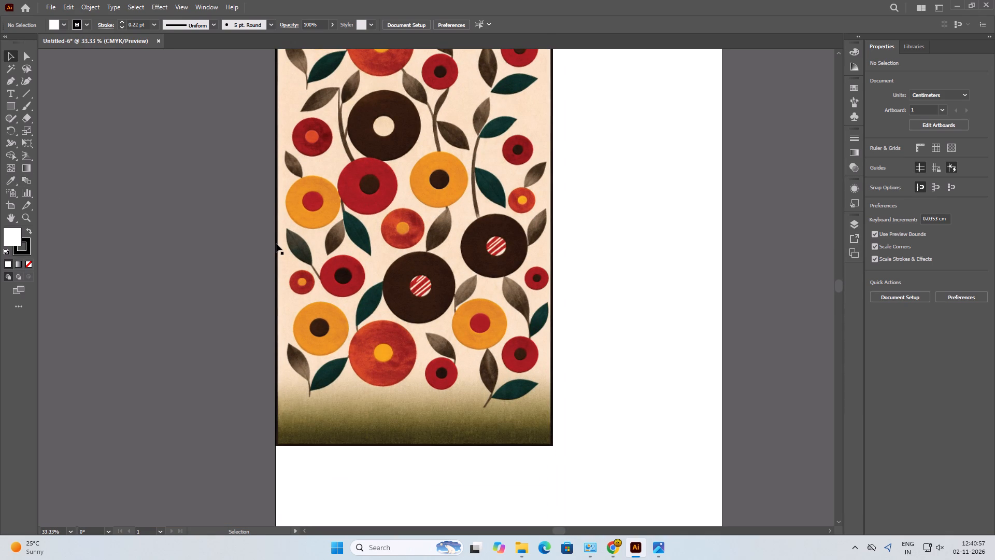
key(ctrl+a)
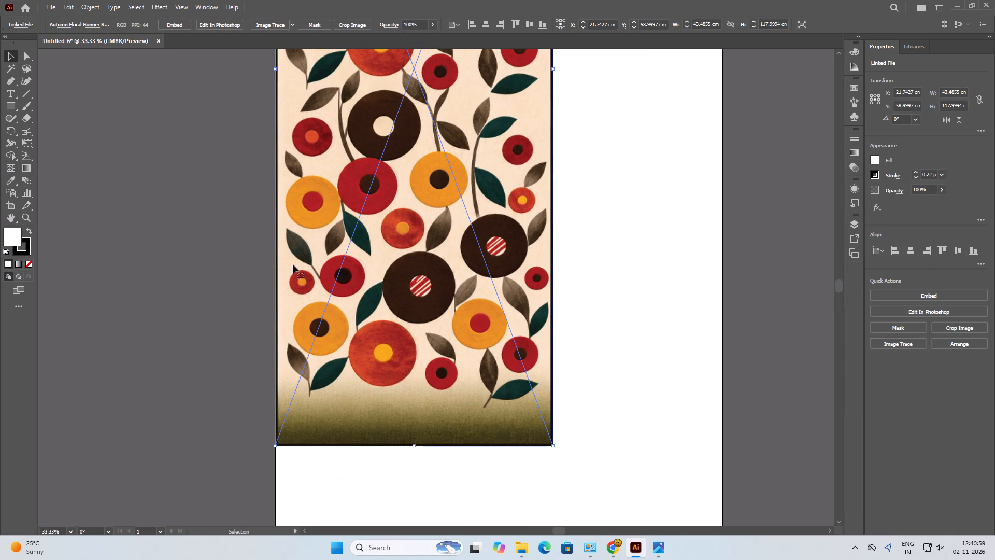
click(141, 199)
Draw a thin rectangle about 11.3 cm wide across the lower dark brown circle with the striped centre to measure its diameter.
click(9, 104)
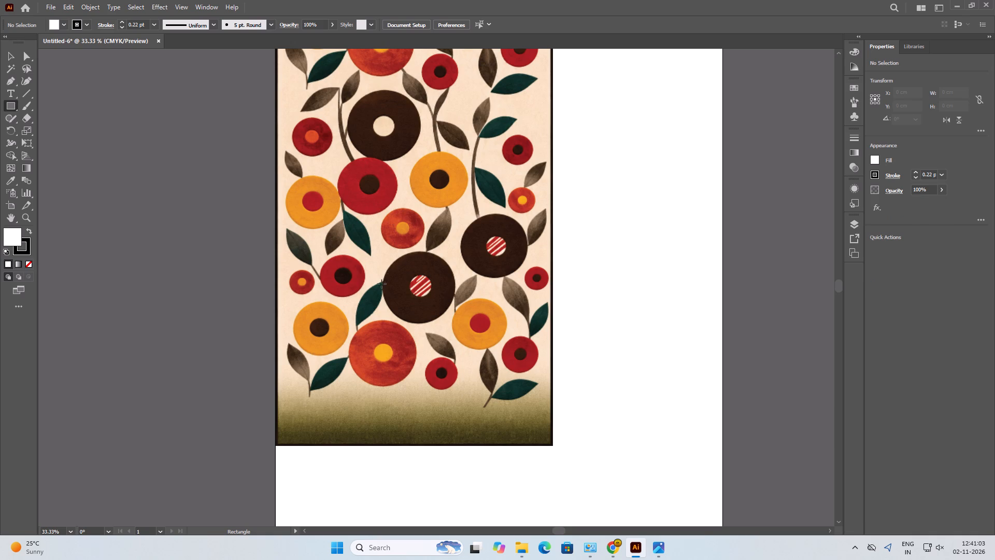
drag(382, 284, 450, 286)
drag(450, 286, 456, 287)
drag(456, 287, 454, 287)
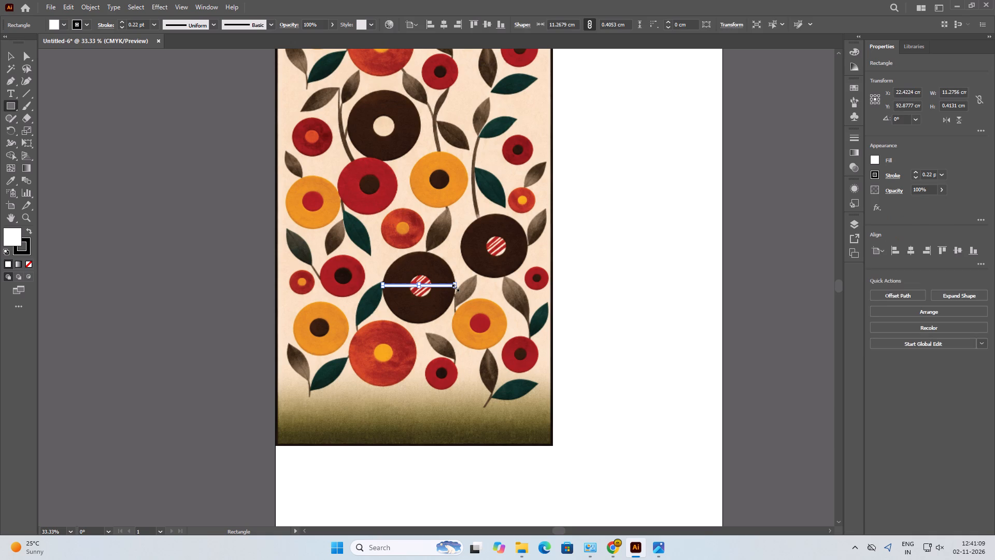
click(12, 53)
Move the measuring rectangle onto the lower yellow circle with the red centre and fit it to about 8.5 cm wide.
scroll(434, 296, up, 5)
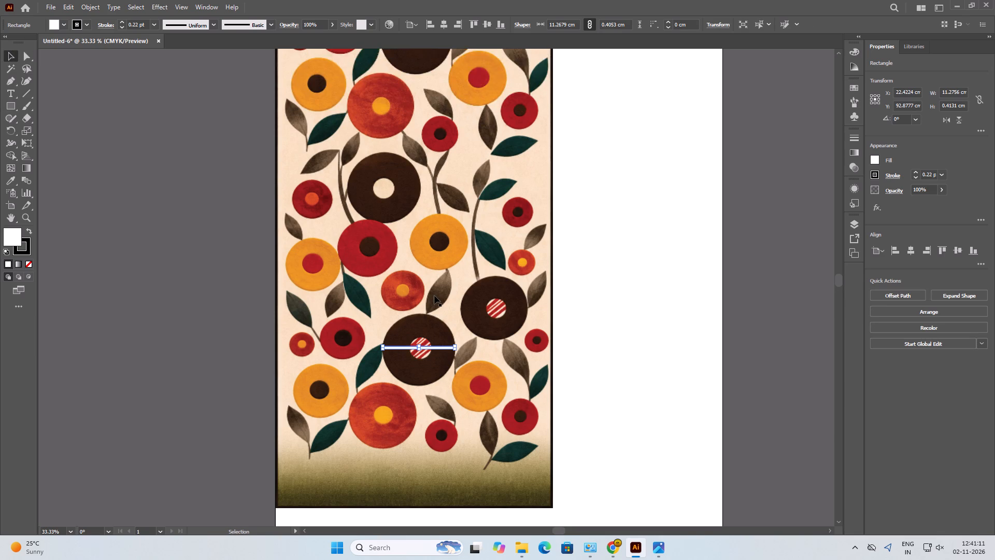
scroll(434, 296, down, 5)
alt+scroll(434, 296, up, 3)
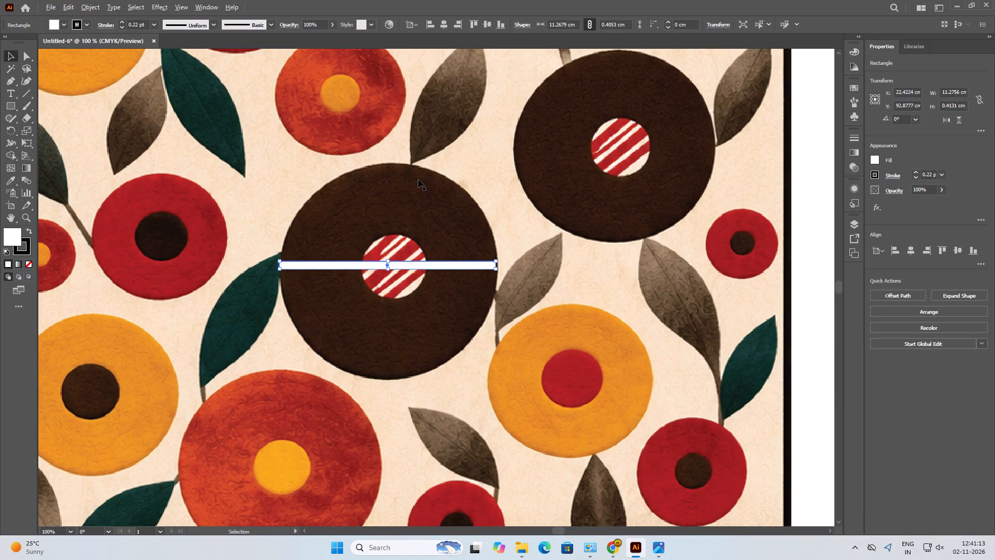
drag(438, 266, 652, 394)
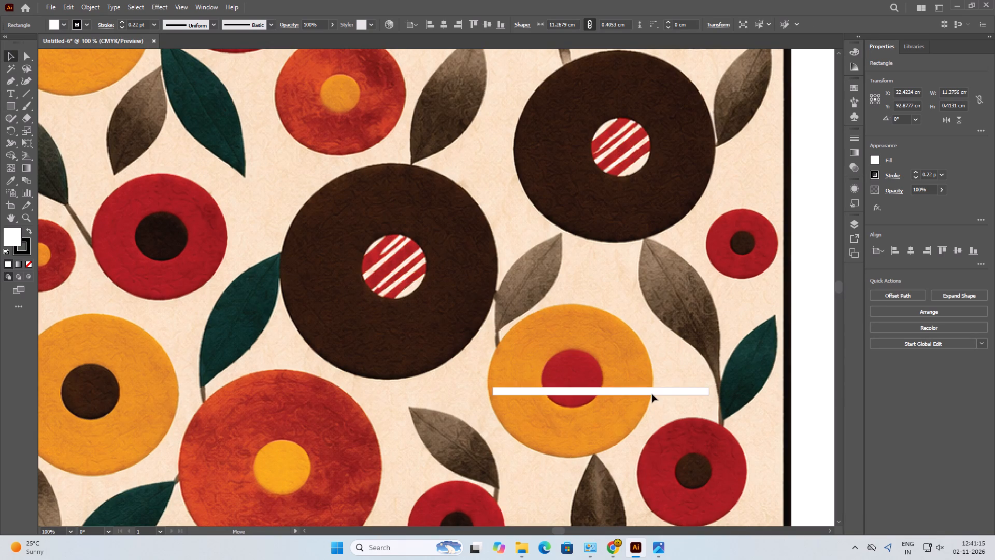
drag(652, 394, 647, 380)
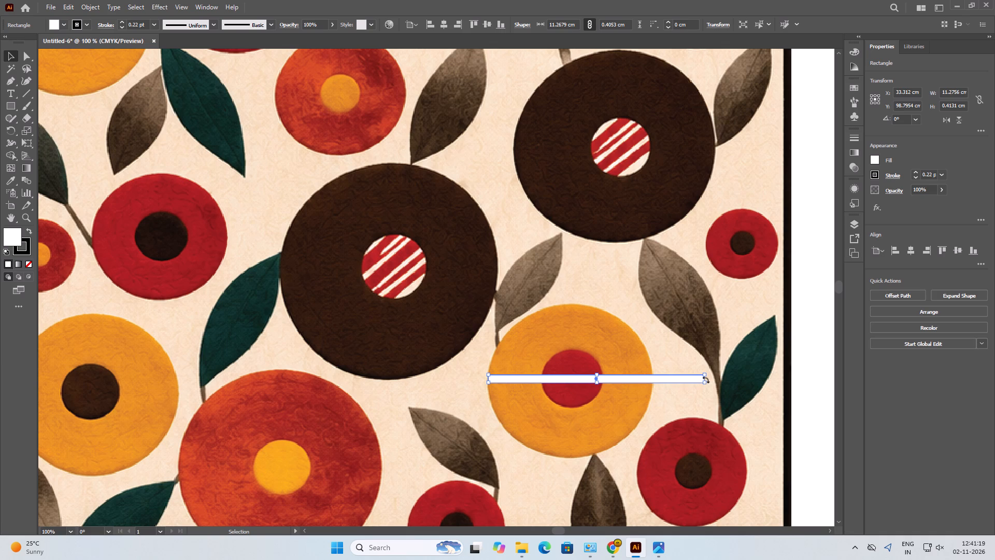
drag(706, 384, 697, 384)
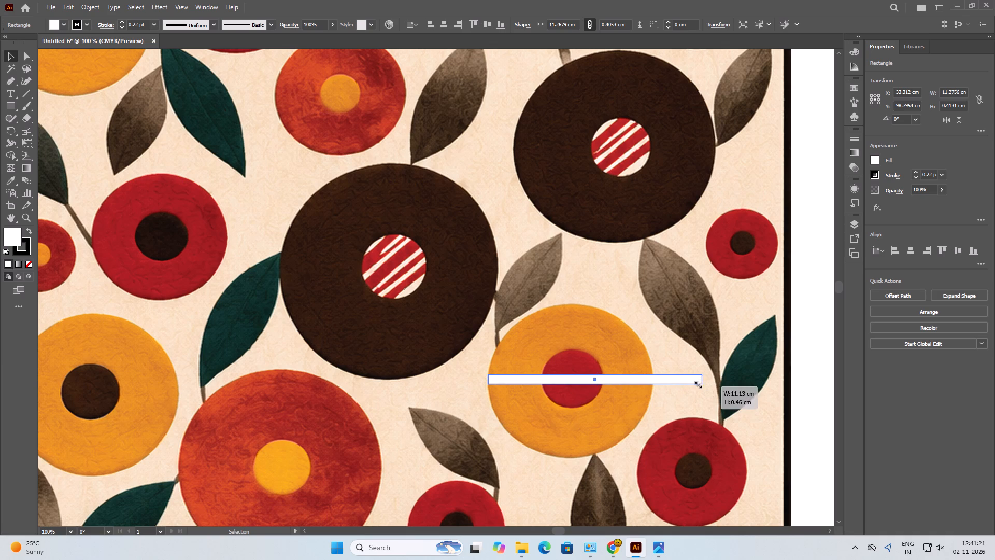
drag(697, 384, 652, 384)
Move the measuring rectangle onto the small red circle at the bottom middle and fit it to about 5.1 cm wide.
scroll(579, 250, down, 5)
scroll(604, 385, down, 2)
scroll(604, 314, down, 7)
drag(617, 205, 557, 367)
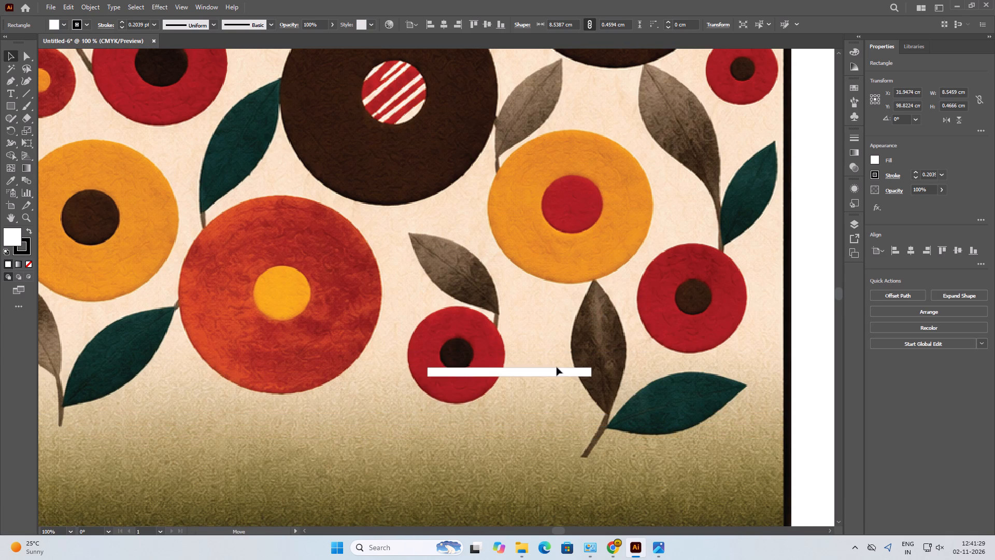
drag(557, 367, 557, 356)
drag(561, 354, 541, 356)
drag(570, 361, 505, 358)
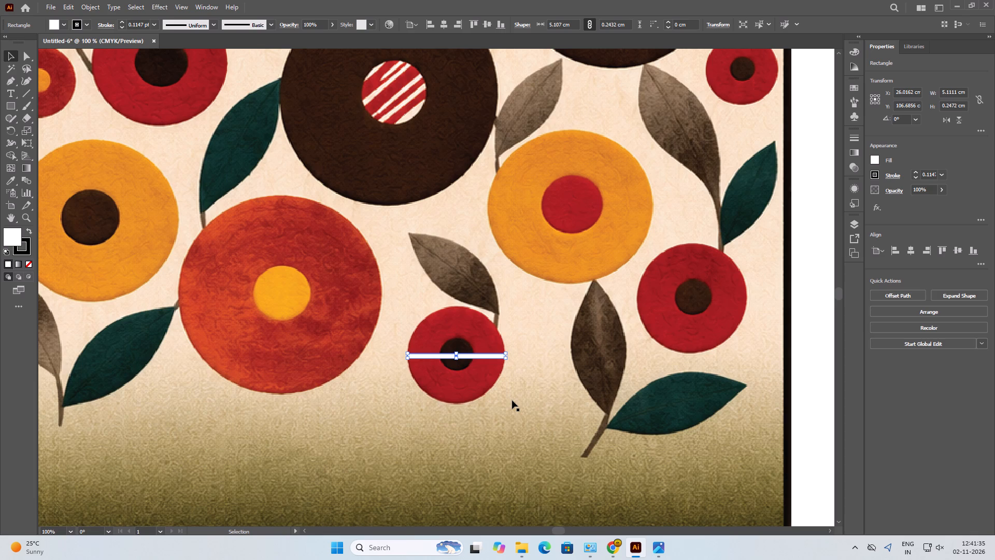
Switch to the fabric reference photo and examine the measuring tape where it crosses the small dark and rust flowers to judge their widths.
alt+scroll(512, 400, down, 3)
alt+scroll(541, 344, up, 2)
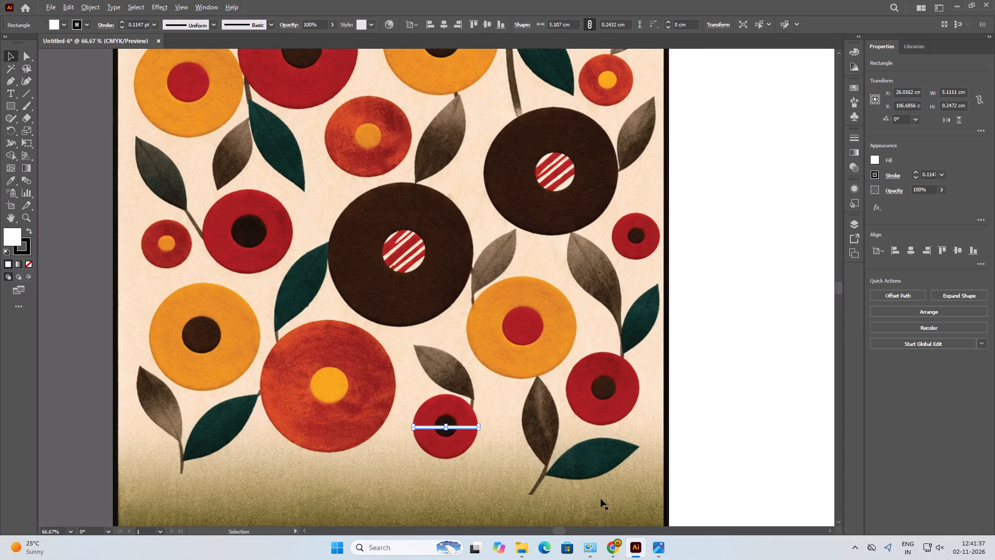
click(717, 513)
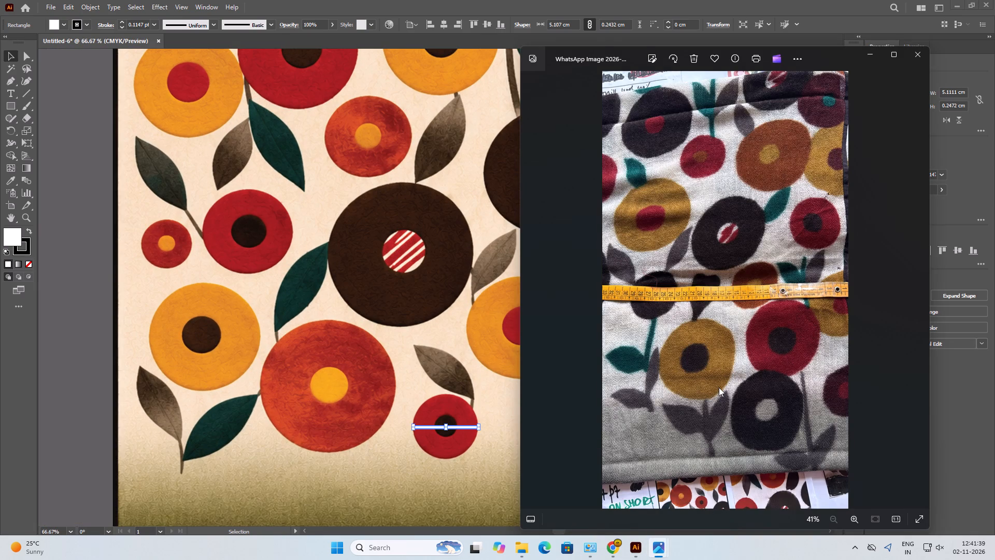
scroll(760, 372, up, 2)
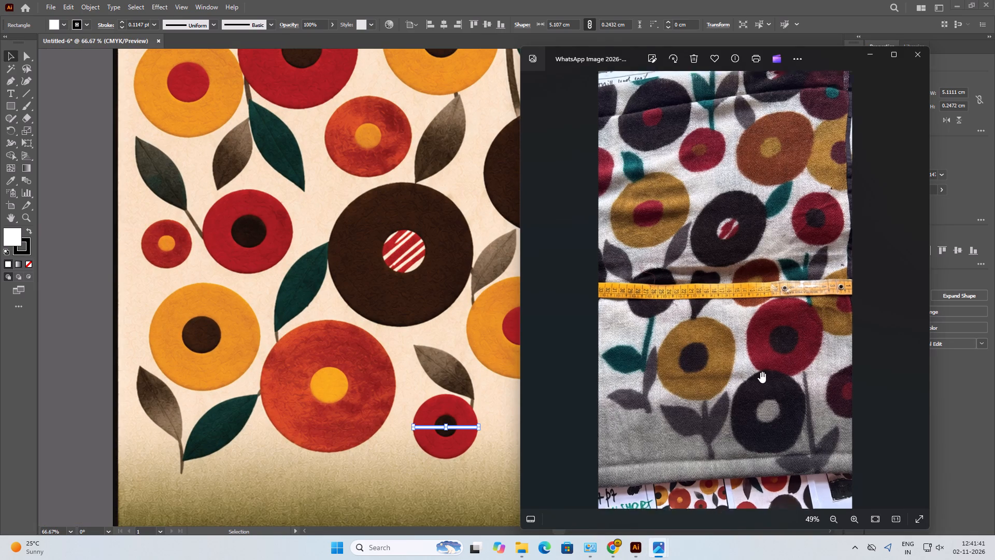
scroll(760, 372, up, 3)
scroll(600, 255, up, 7)
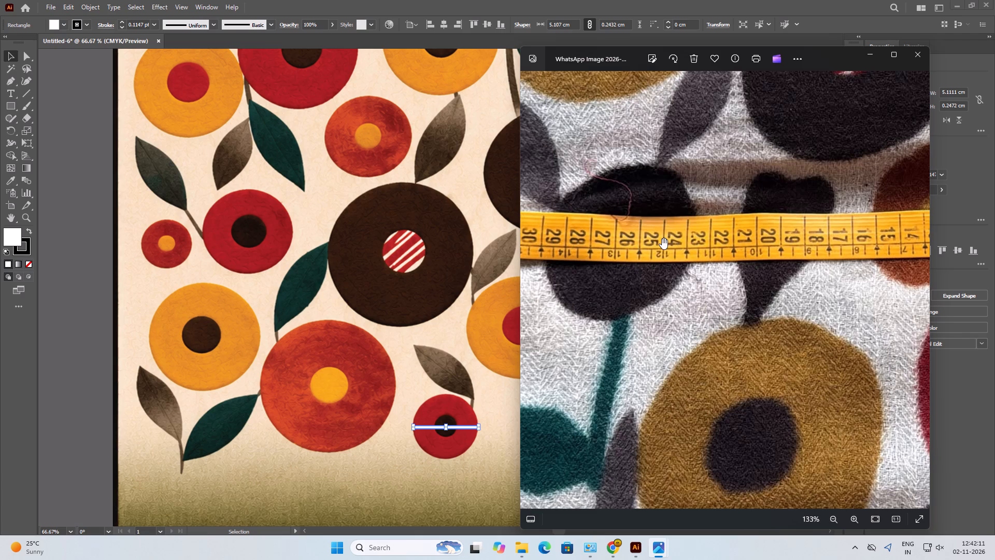
scroll(662, 238, down, 11)
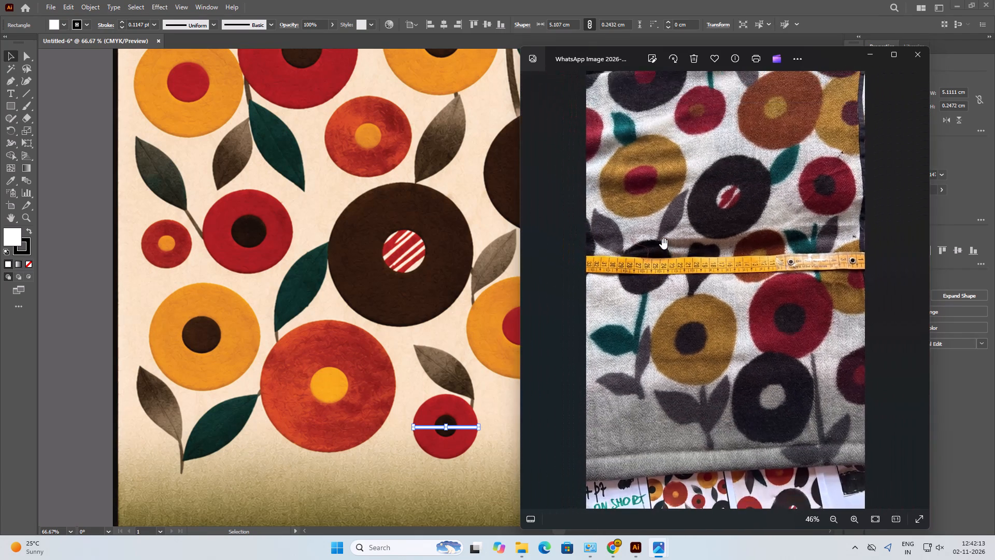
scroll(662, 238, down, 7)
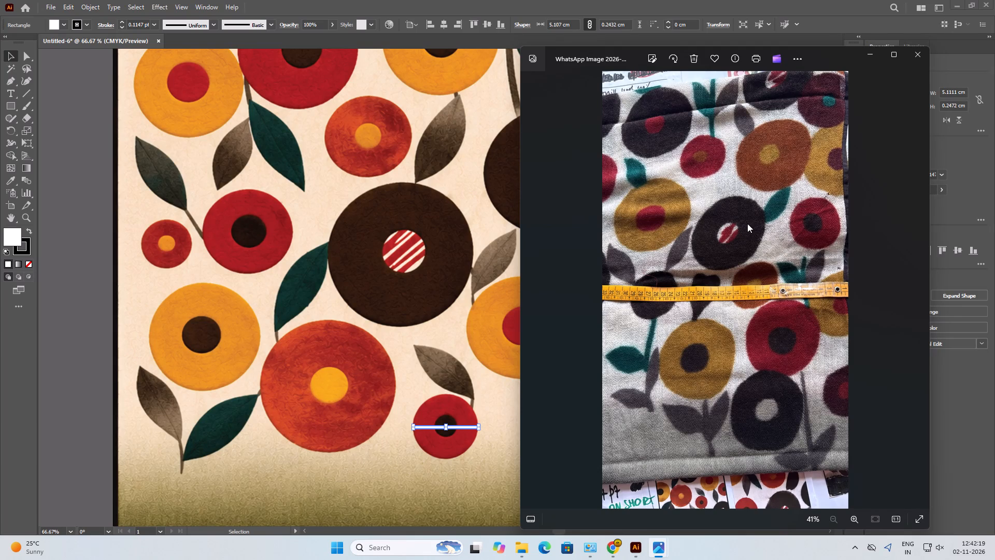
scroll(825, 275, up, 6)
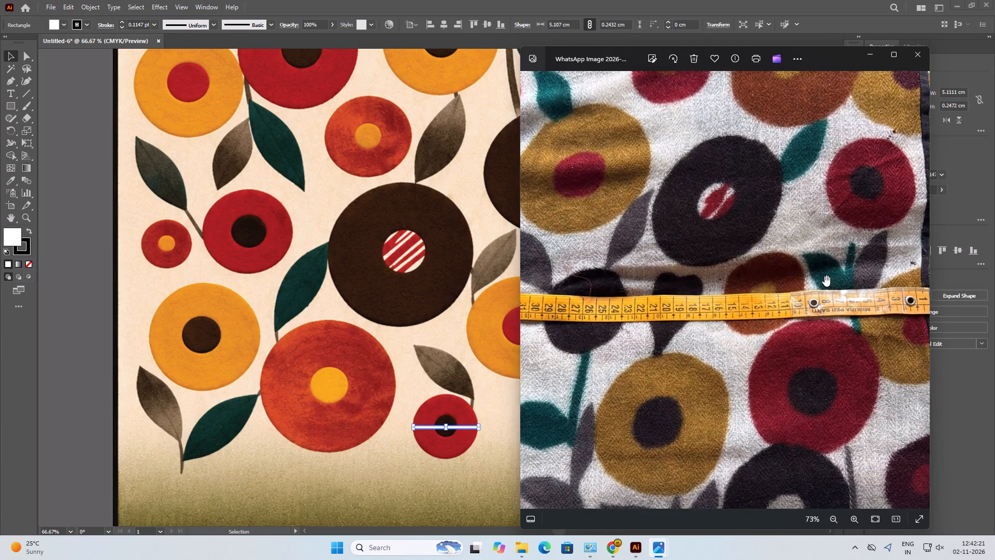
scroll(799, 316, up, 7)
scroll(748, 314, up, 3)
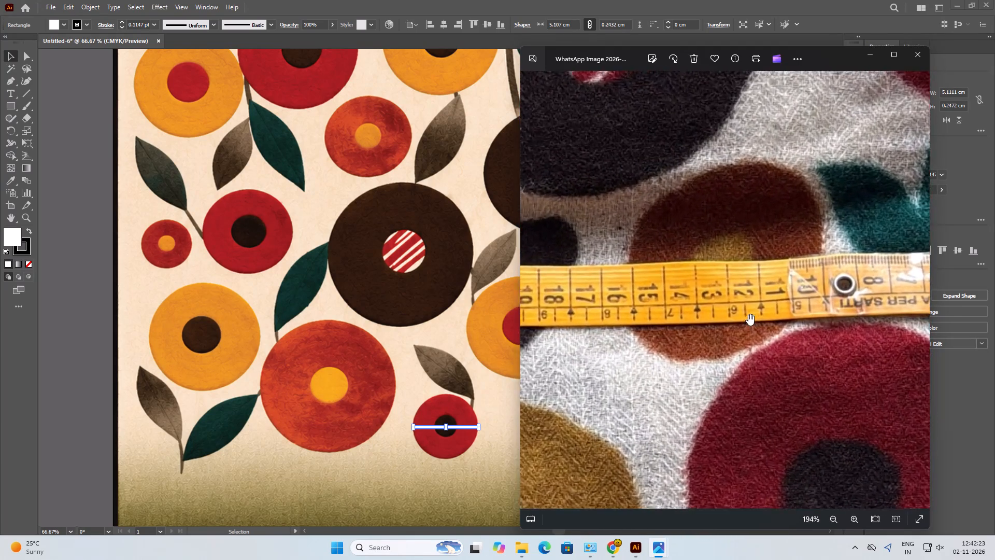
scroll(748, 314, up, 1)
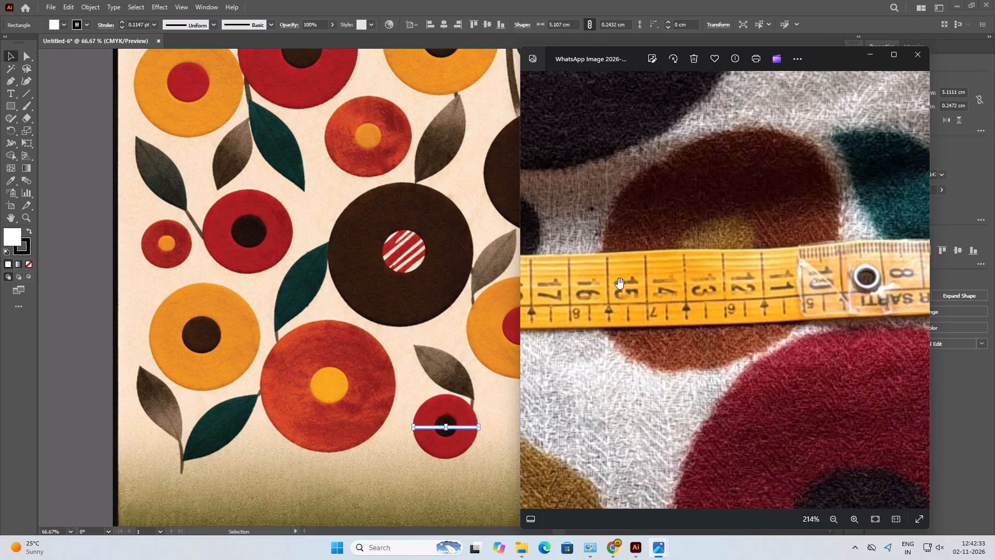
scroll(618, 278, down, 8)
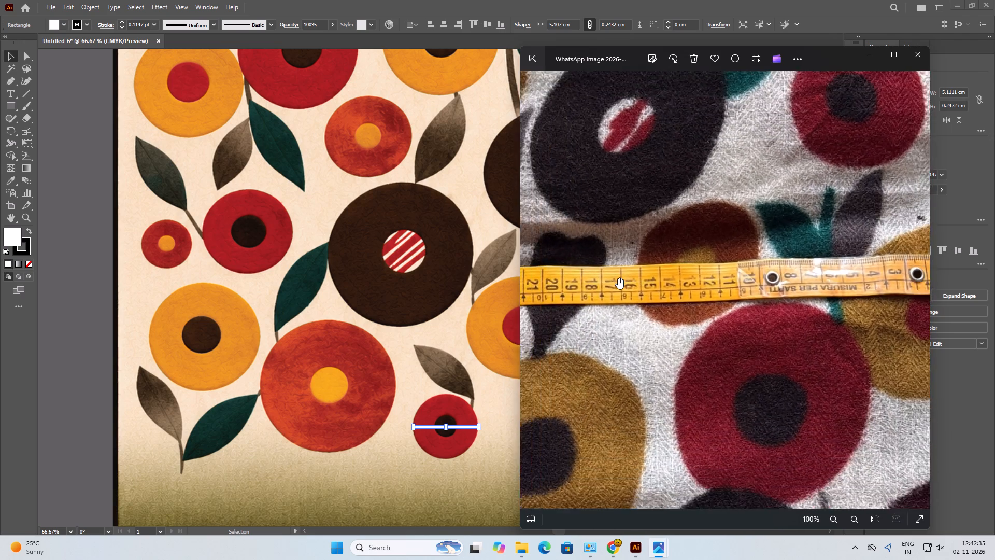
scroll(618, 278, down, 6)
Examine the mustard, red and black flowers below the measuring tape in the fabric photo, comparing their sizes with the tape's scale.
scroll(828, 361, up, 4)
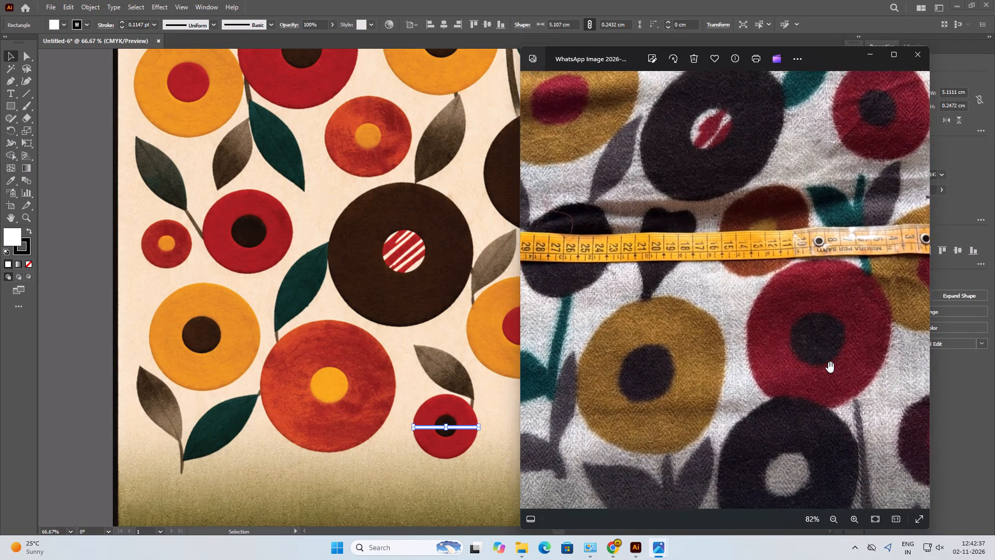
scroll(726, 326, up, 3)
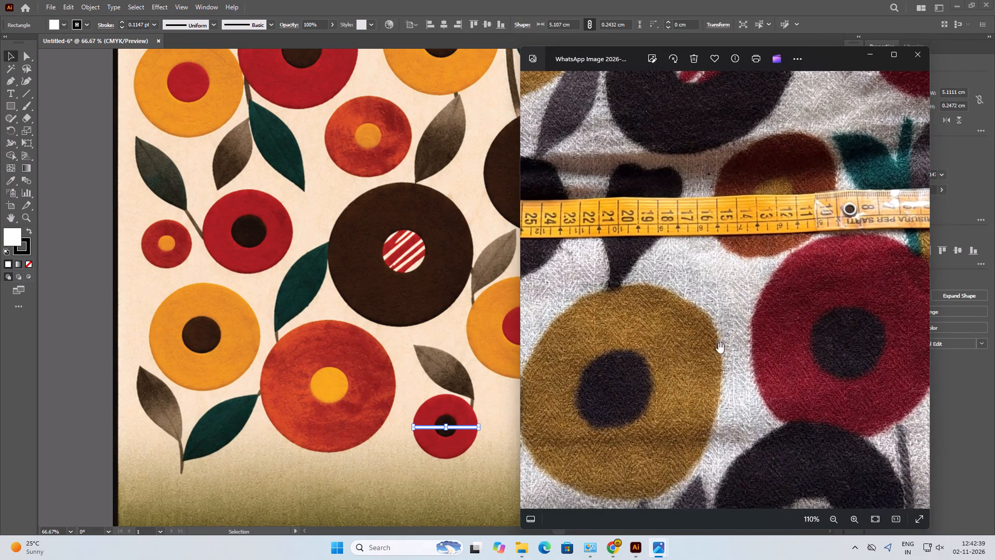
scroll(796, 244, down, 2)
scroll(591, 243, up, 1)
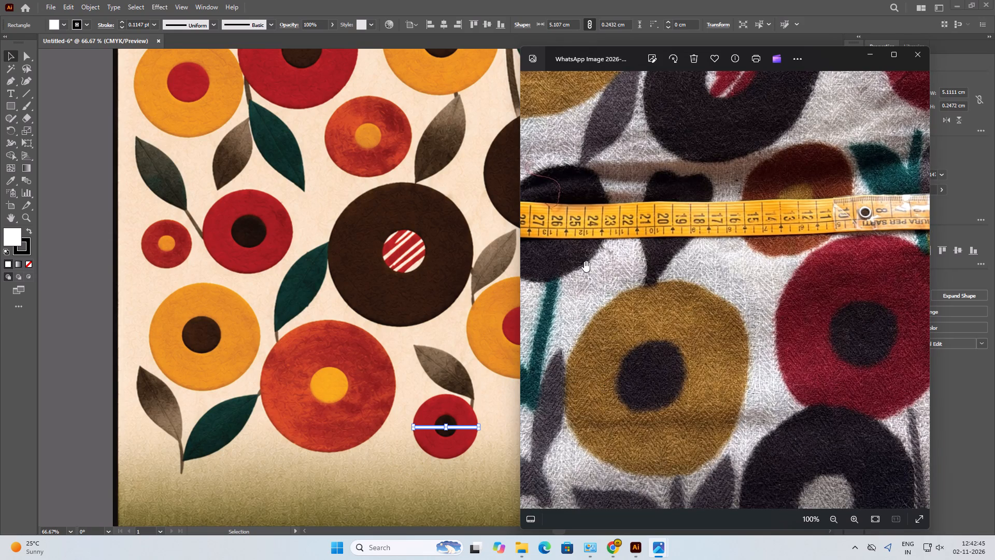
scroll(584, 261, down, 6)
scroll(867, 349, up, 4)
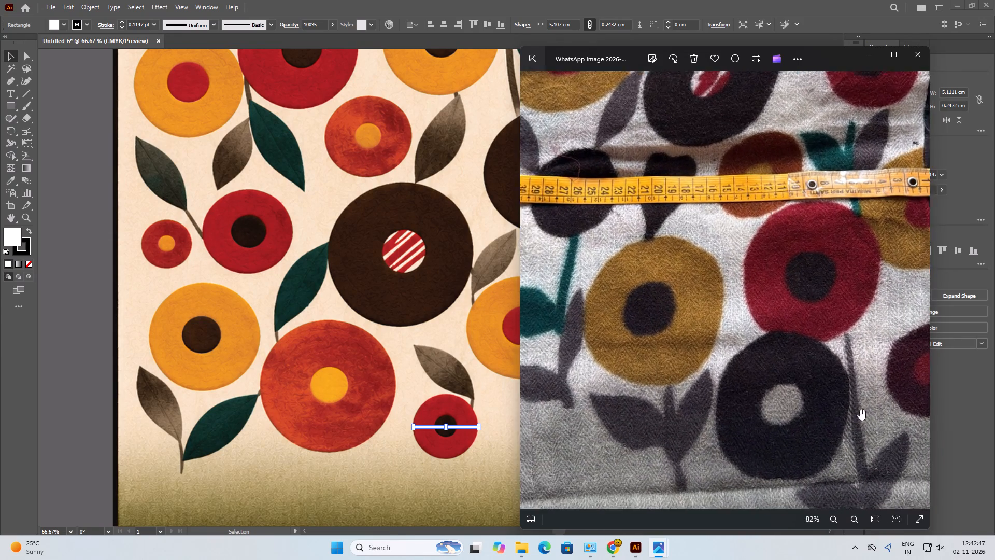
scroll(547, 178, down, 3)
scroll(964, 436, up, 4)
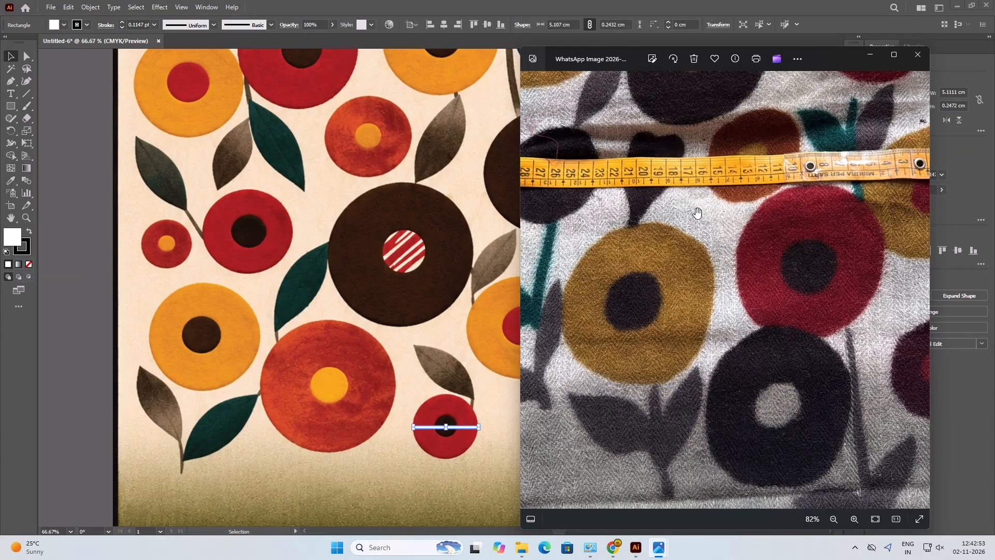
scroll(662, 264, down, 4)
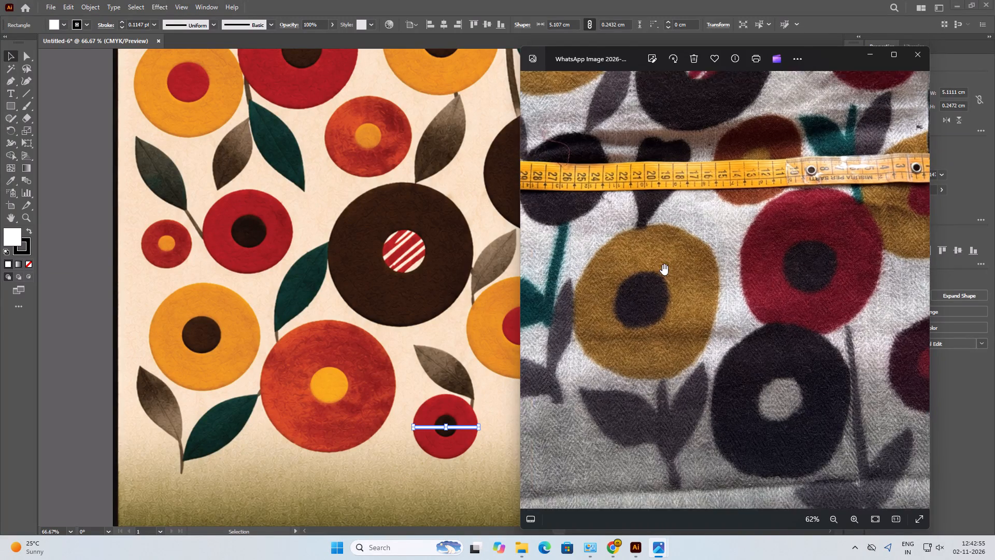
scroll(662, 264, down, 9)
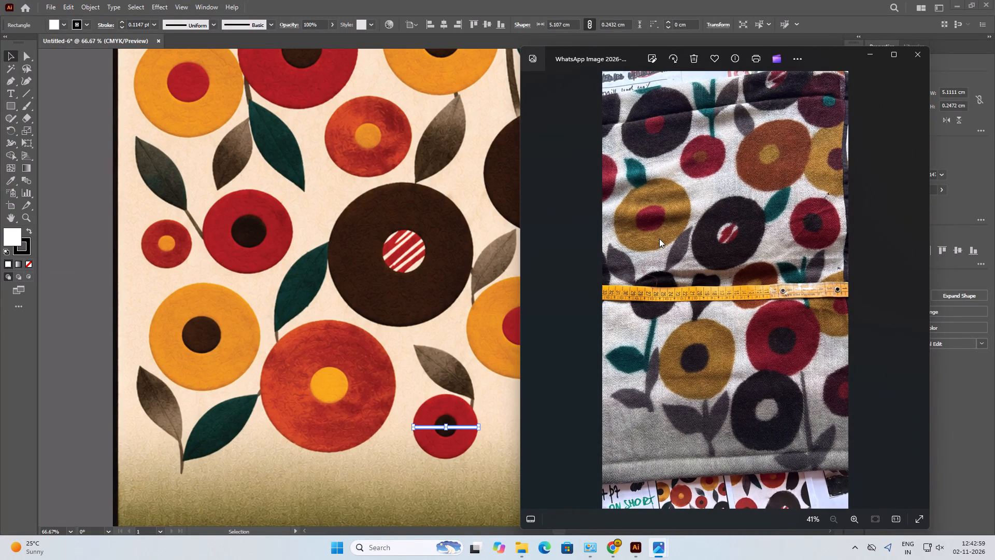
Move the measuring rectangle back onto the lower dark brown circle with the striped centre and fit it to about 11.4 cm wide.
scroll(427, 270, down, 6)
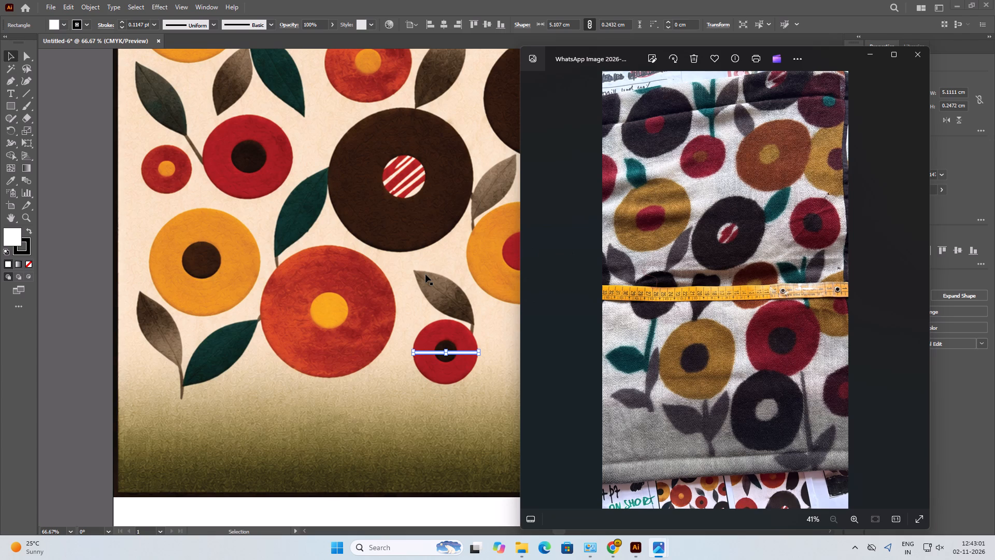
scroll(415, 151, up, 4)
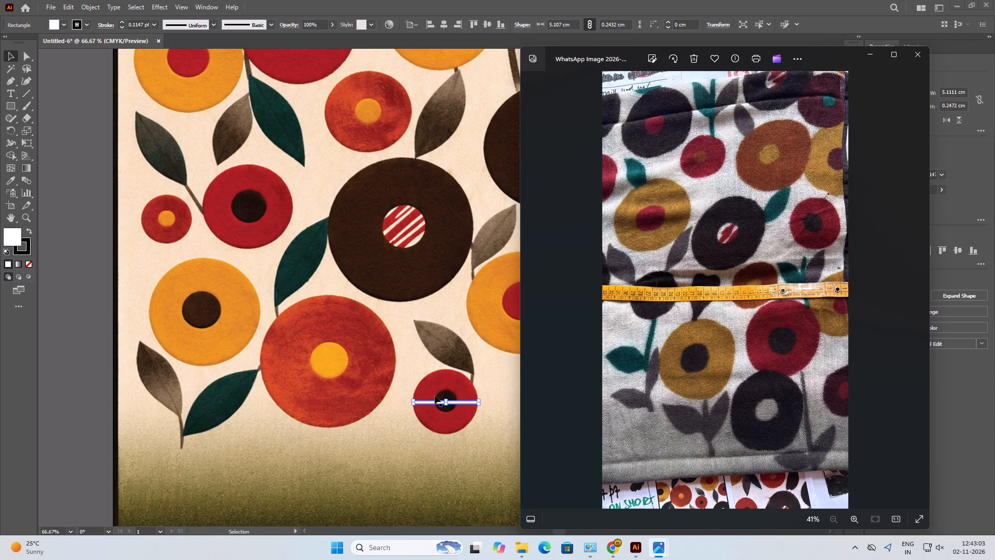
drag(464, 403, 400, 235)
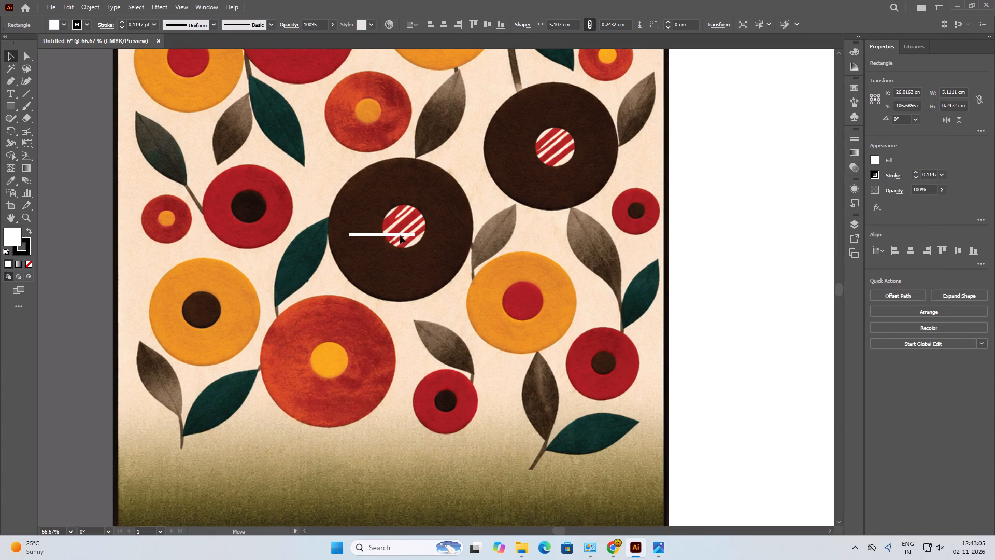
drag(400, 235, 378, 228)
scroll(413, 220, up, 6)
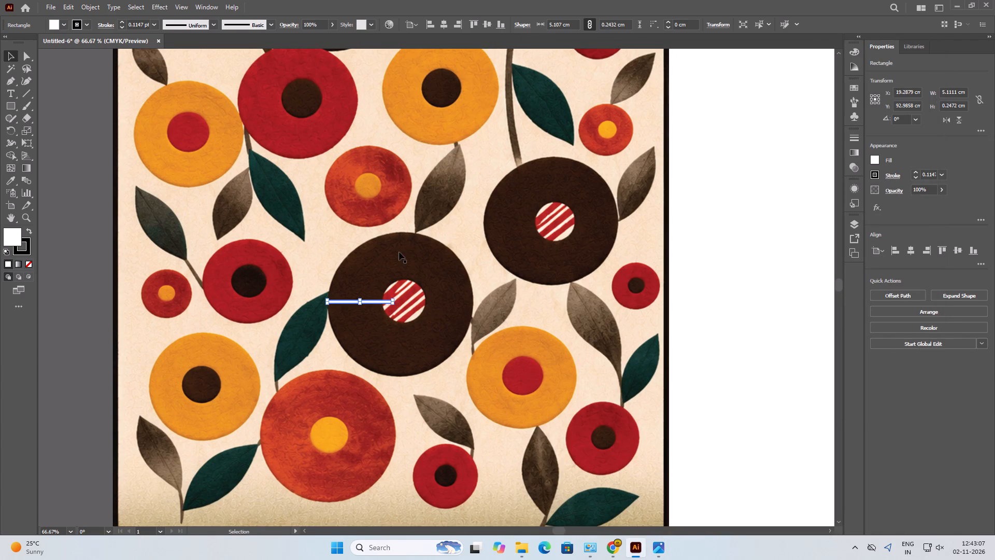
scroll(399, 256, up, 4)
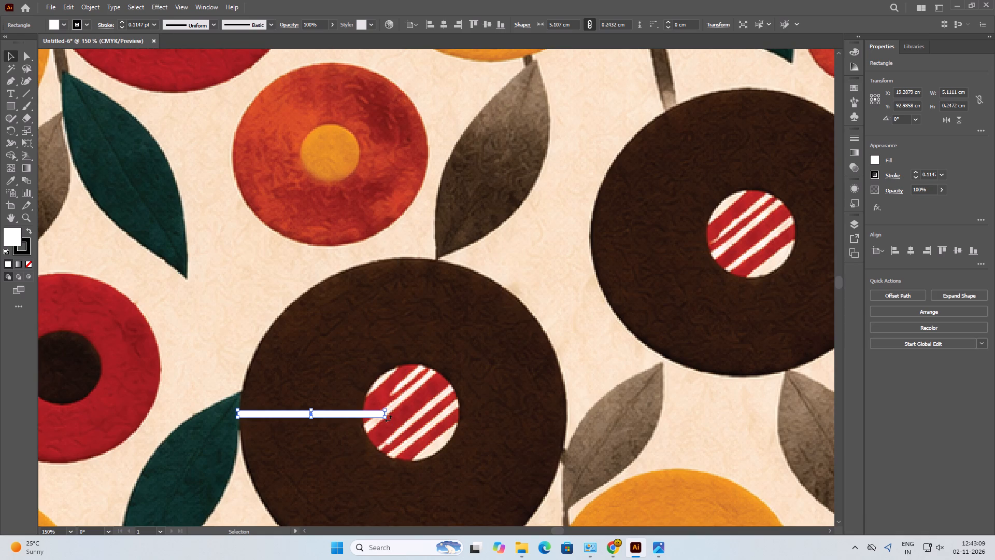
click(388, 418)
drag(385, 413, 566, 410)
Scale the floral runner image down proportionally to about 41.9 × 113.7 cm.
alt+scroll(460, 308, down, 4)
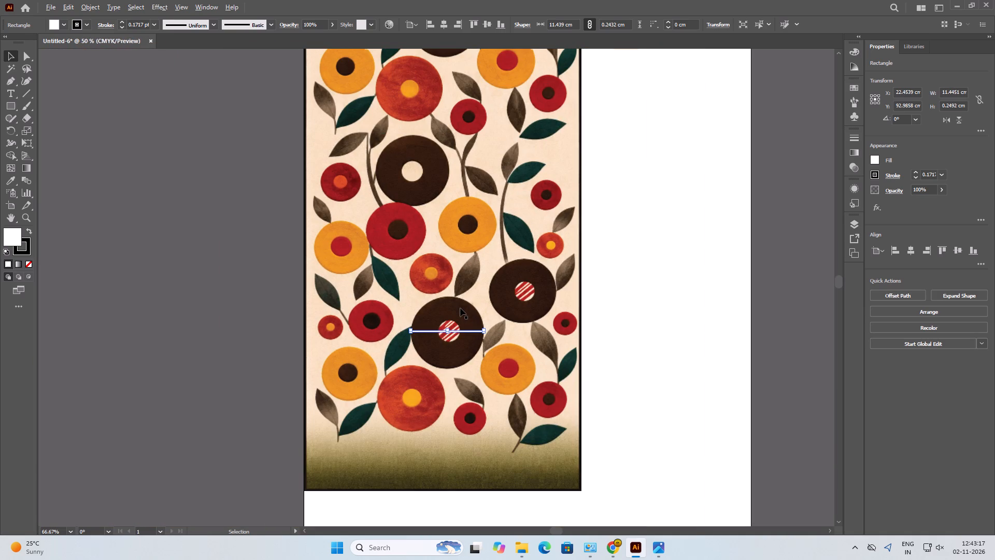
click(492, 406)
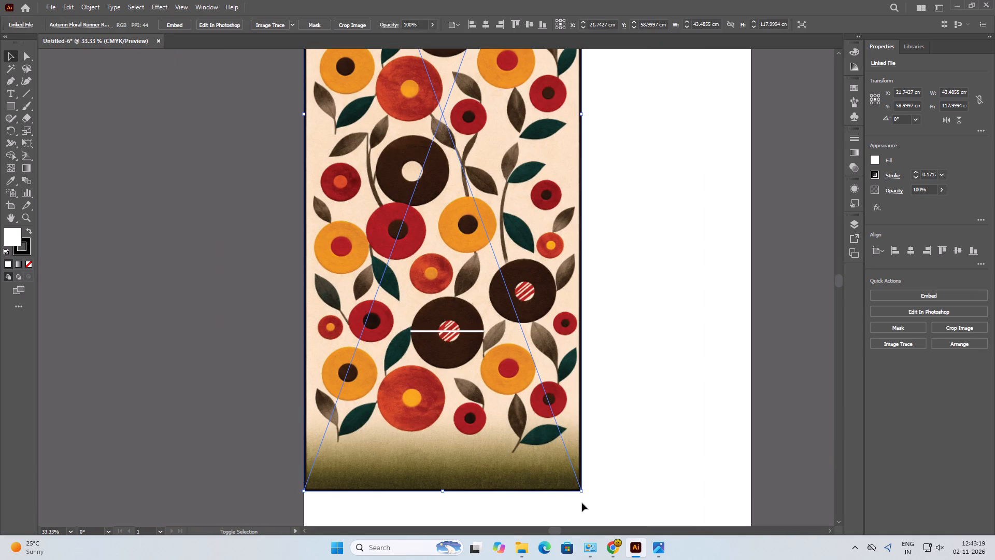
shift+drag(582, 491, 572, 474)
Realign the measuring rectangle with the rescaled dark brown striped circle and fit it to about 10.9 cm wide.
alt+scroll(479, 350, up, 3)
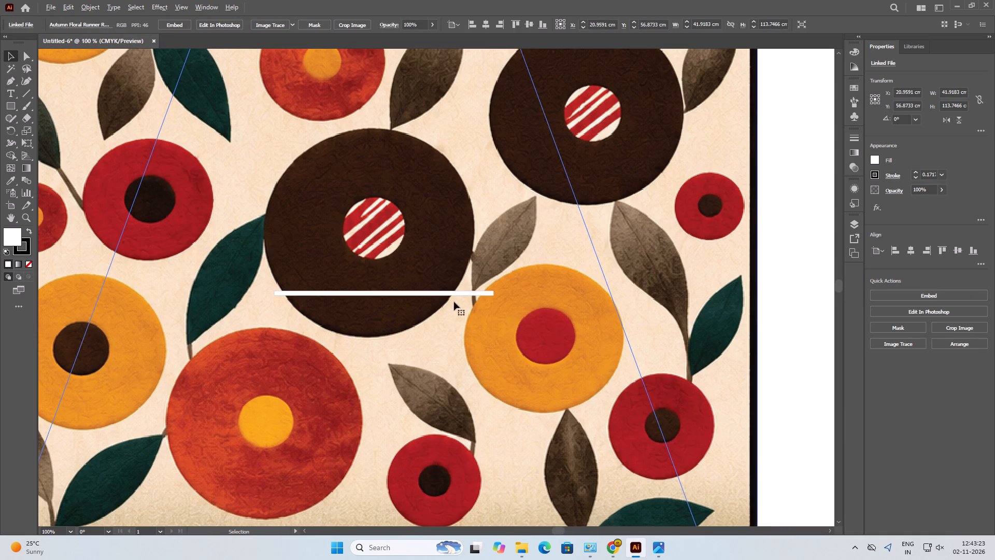
drag(454, 293, 444, 226)
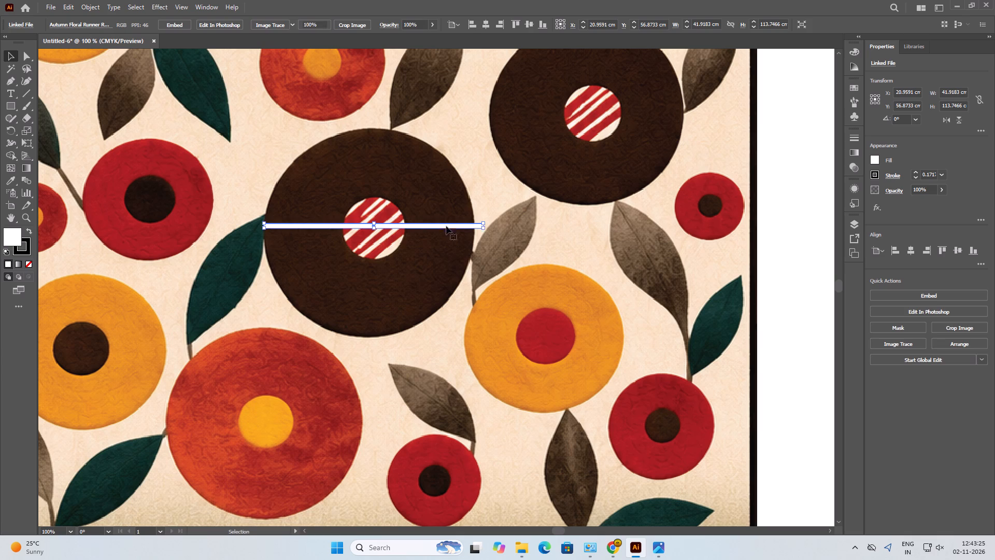
drag(482, 228, 474, 231)
click(431, 325)
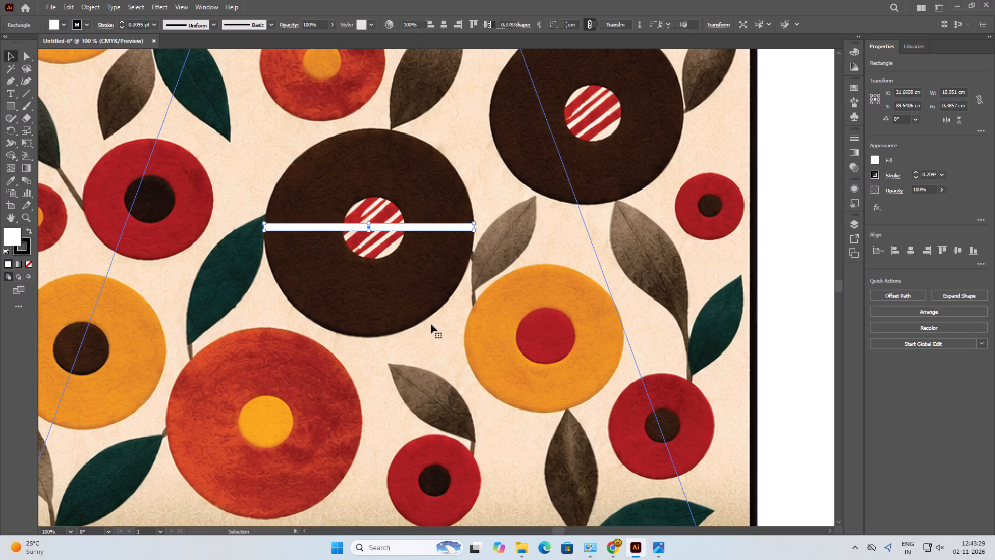
alt+scroll(428, 306, down, 3)
click(759, 292)
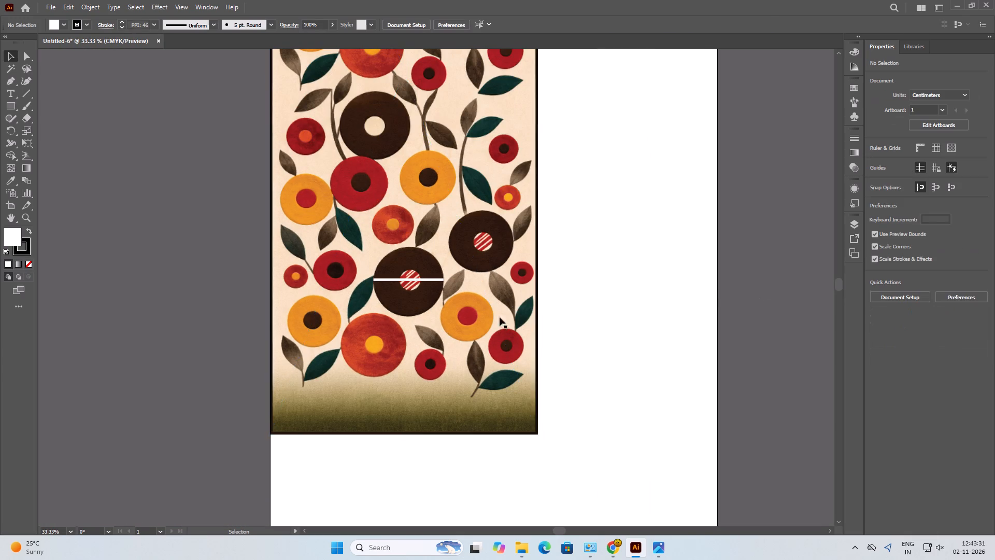
Examine the rescaled runner on the artboard and check the measuring rectangle across the dark brown striped circle.
alt+scroll(499, 322, down, 2)
alt+scroll(447, 283, down, 1)
alt+scroll(447, 162, up, 1)
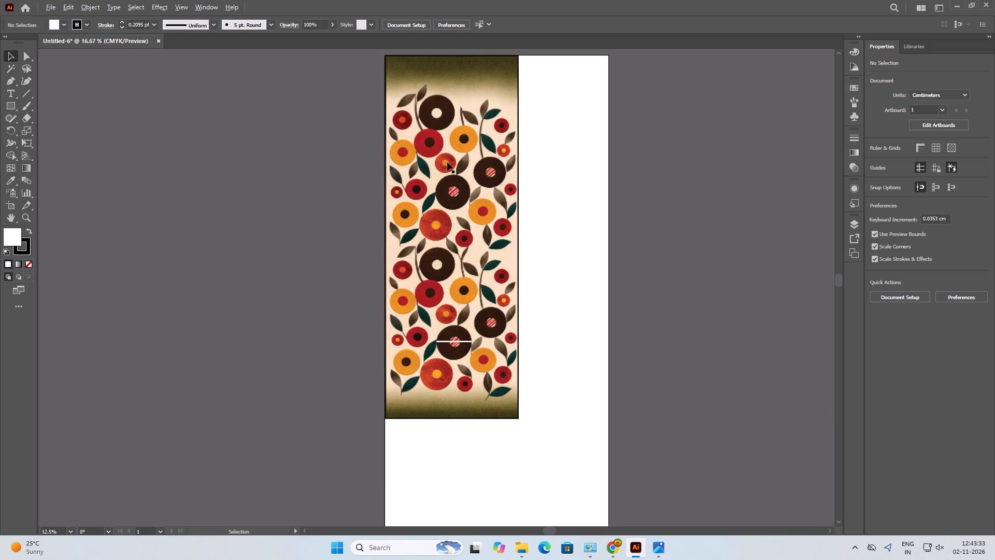
alt+scroll(451, 277, up, 1)
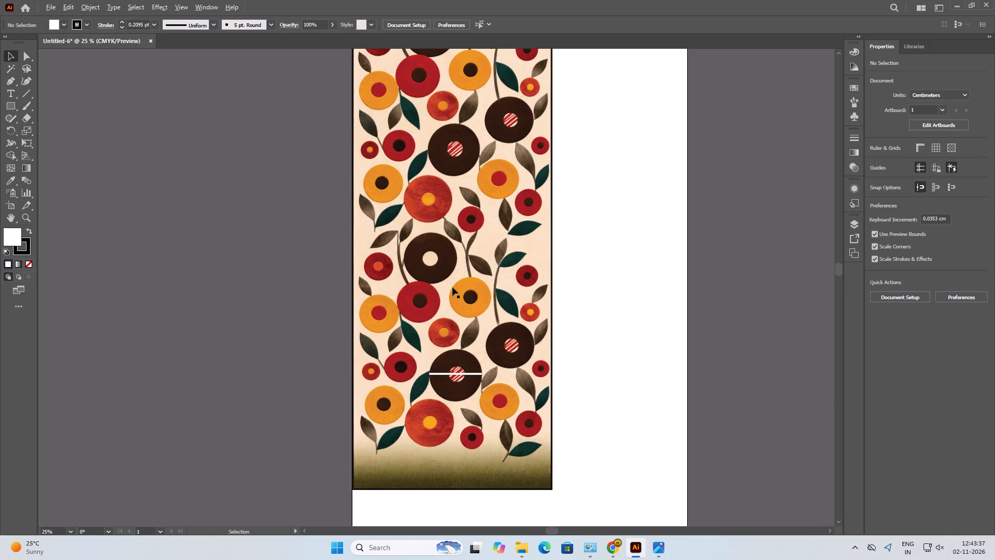
alt+scroll(451, 372, up, 3)
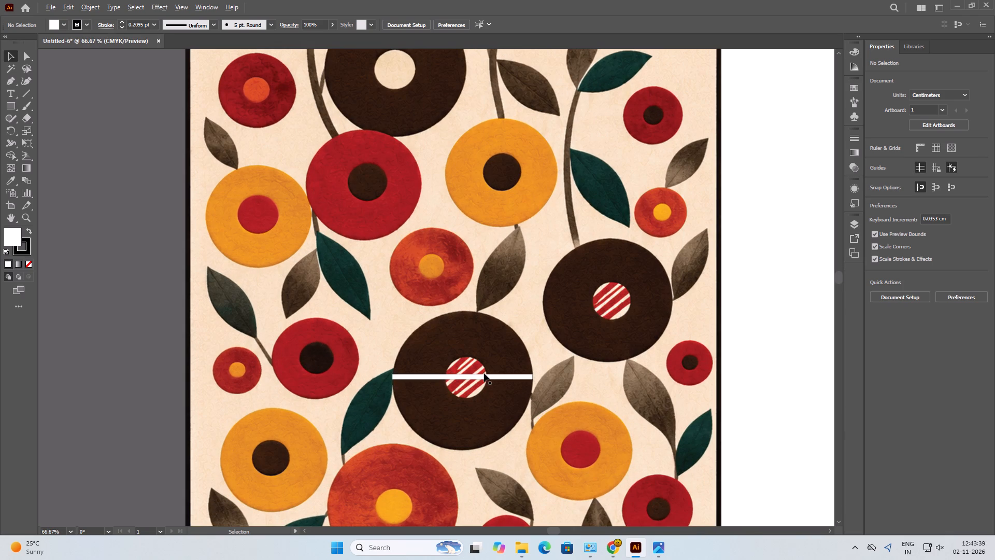
click(493, 376)
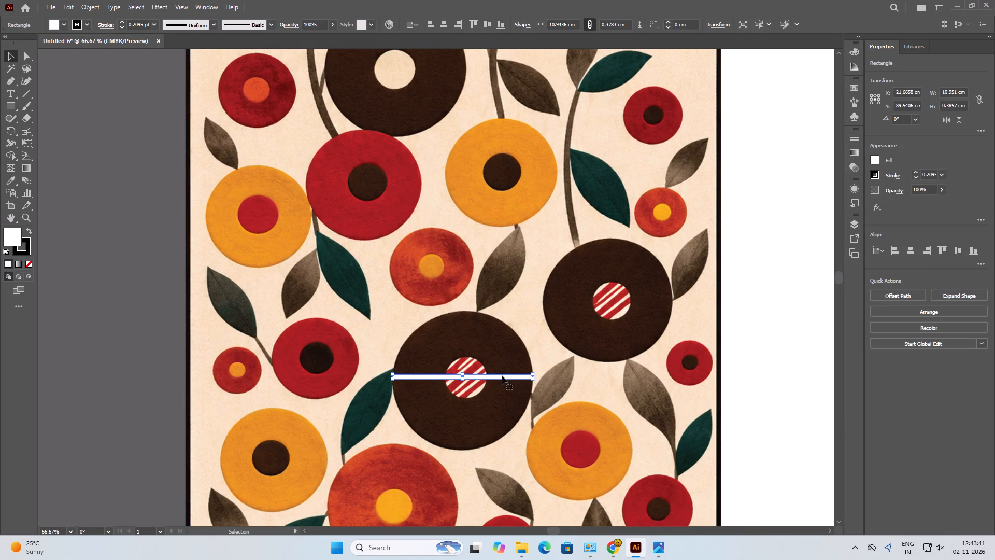
alt+scroll(502, 376, down, 4)
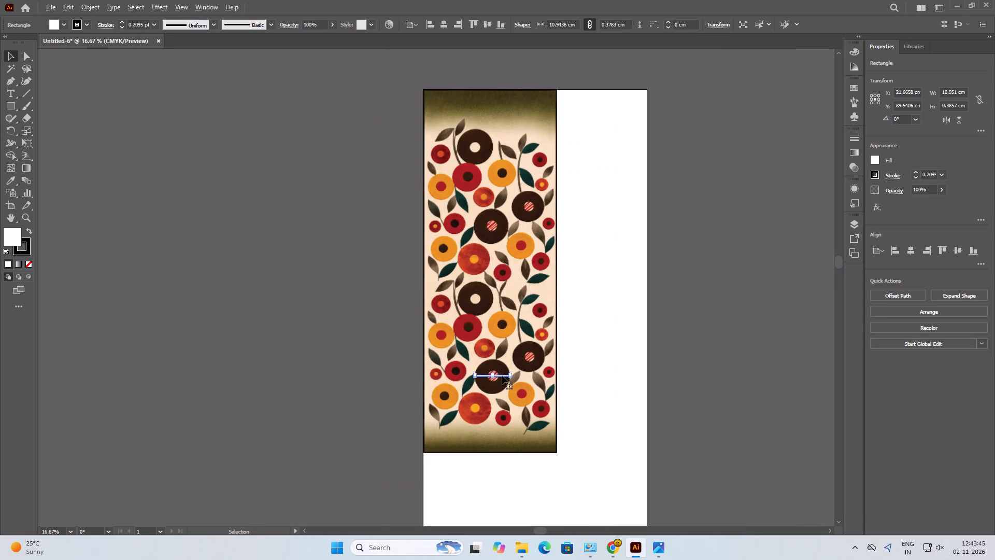
alt+scroll(502, 376, up, 3)
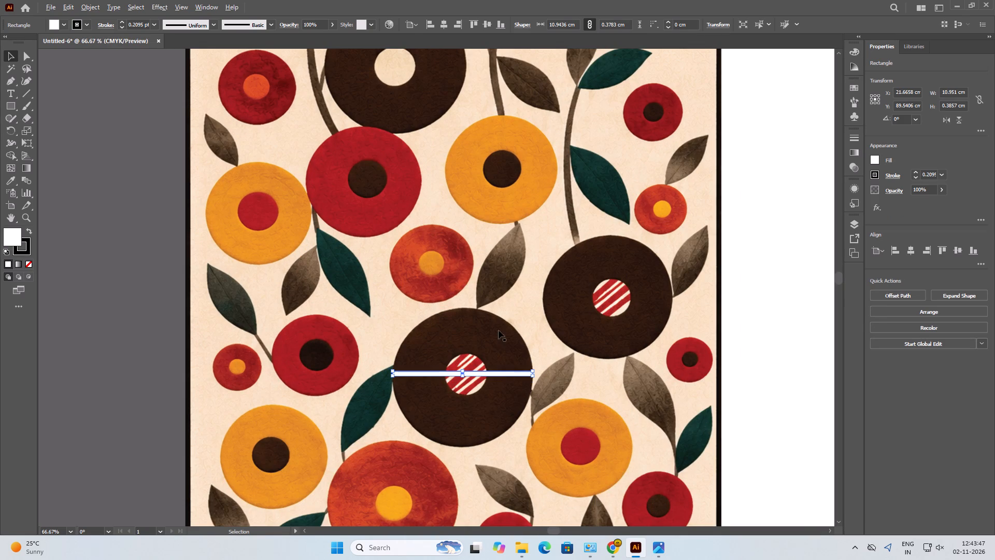
scroll(472, 223, down, 5)
alt+scroll(498, 318, up, 3)
alt+scroll(361, 129, down, 4)
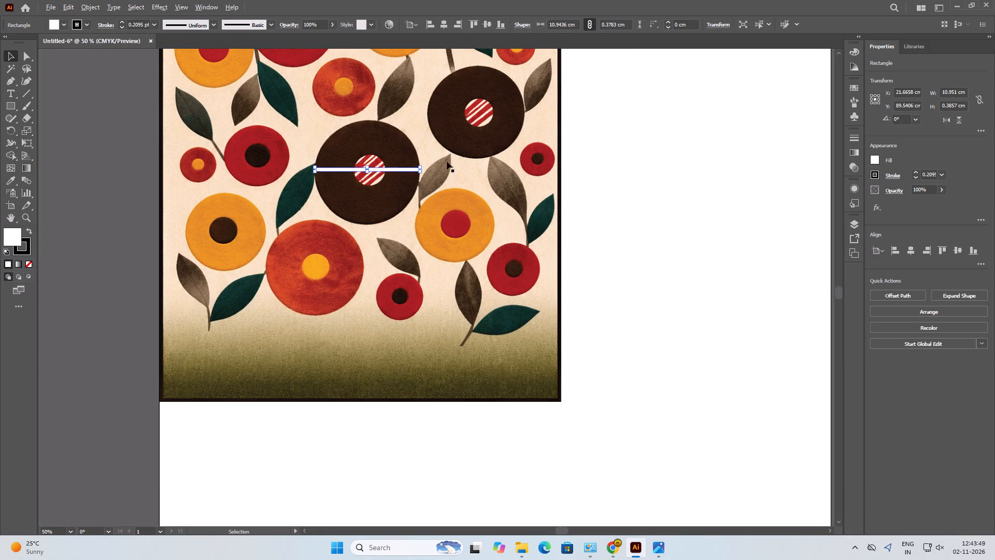
Move the measuring rectangle onto the red circle above the lowest green leaf and fit it to about 5.5 cm wide.
alt+scroll(420, 138, up, 1)
drag(382, 181, 476, 223)
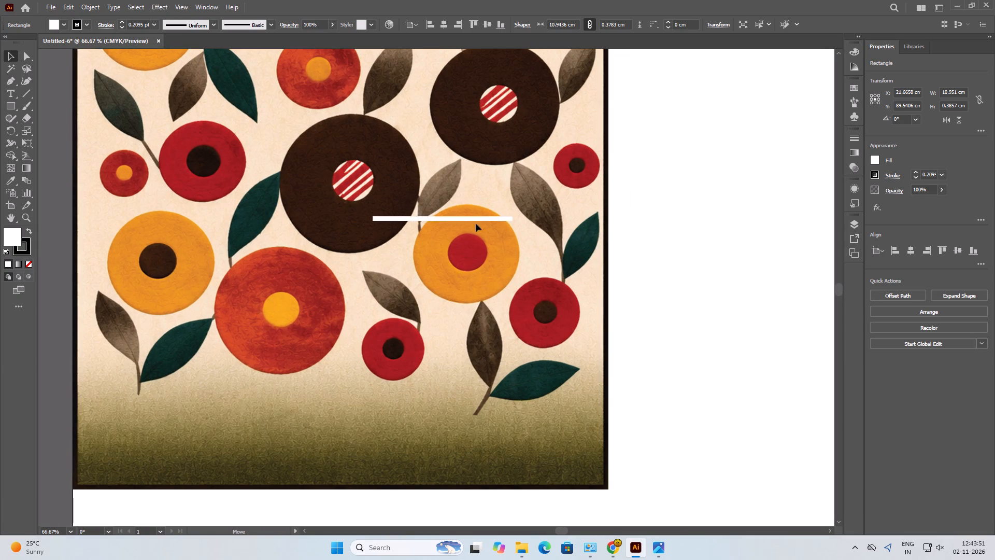
drag(476, 223, 604, 306)
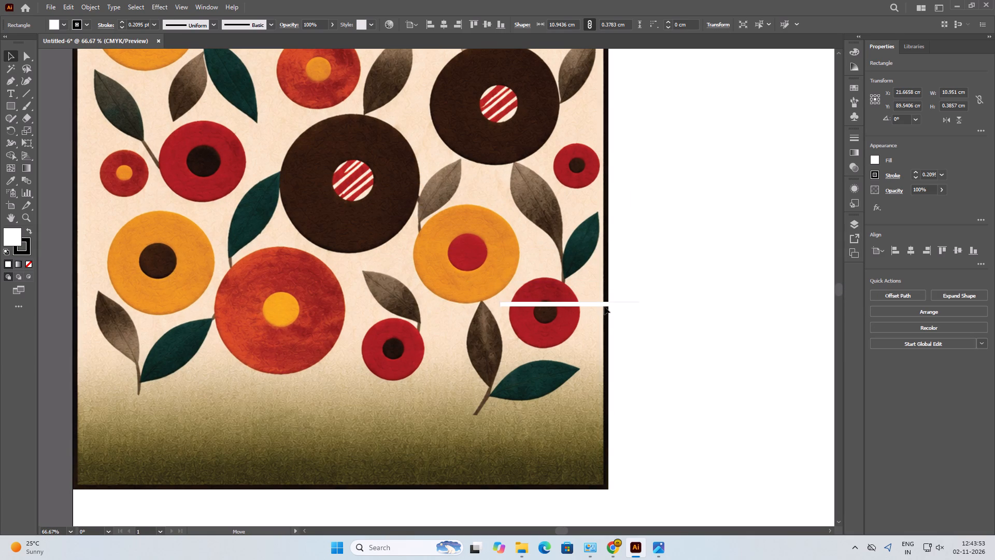
drag(604, 306, 612, 314)
click(612, 314)
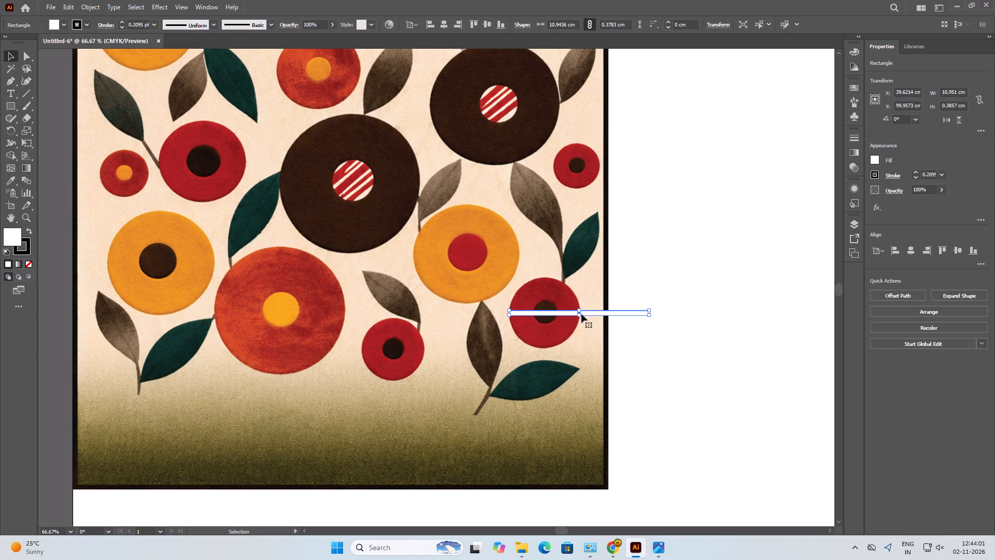
drag(579, 315, 579, 323)
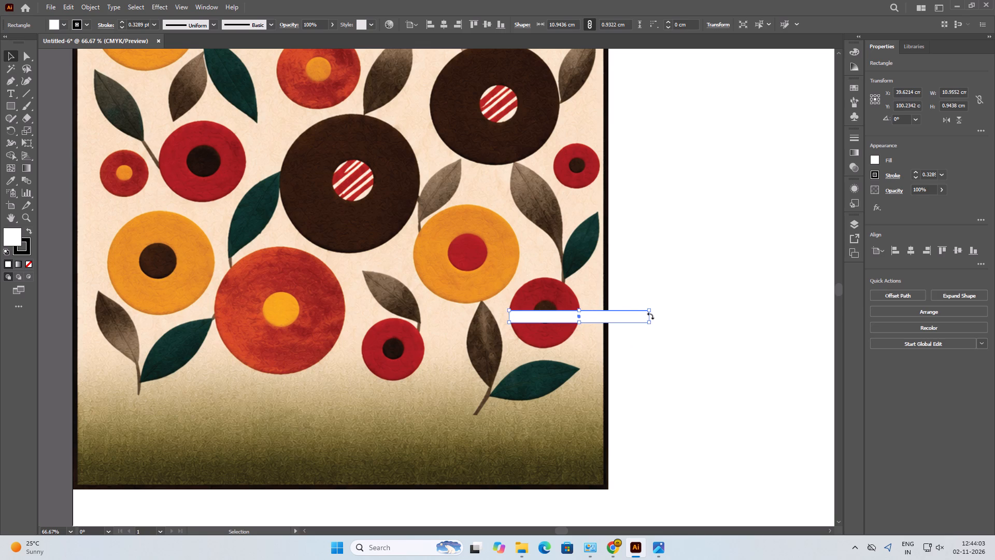
drag(650, 308, 619, 303)
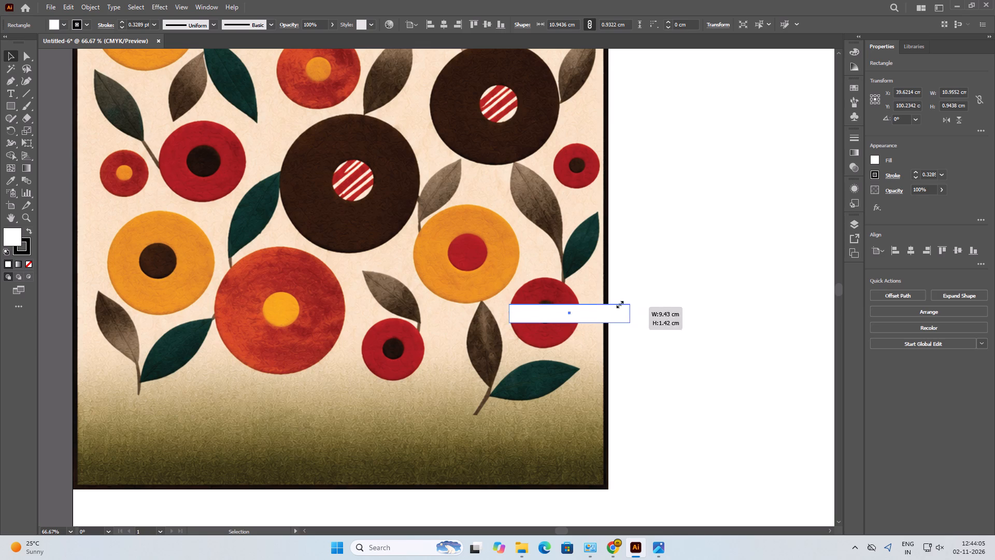
drag(619, 303, 580, 305)
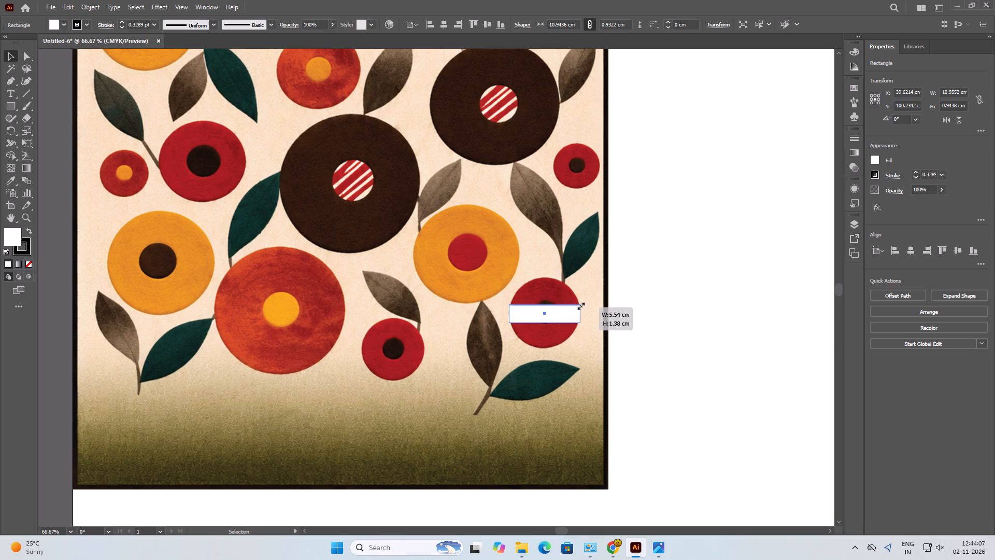
drag(580, 305, 579, 305)
Move the measuring rectangle onto the small red circle at the bottom middle of the runner and fit it to about 5.1 cm wide.
drag(568, 307, 413, 342)
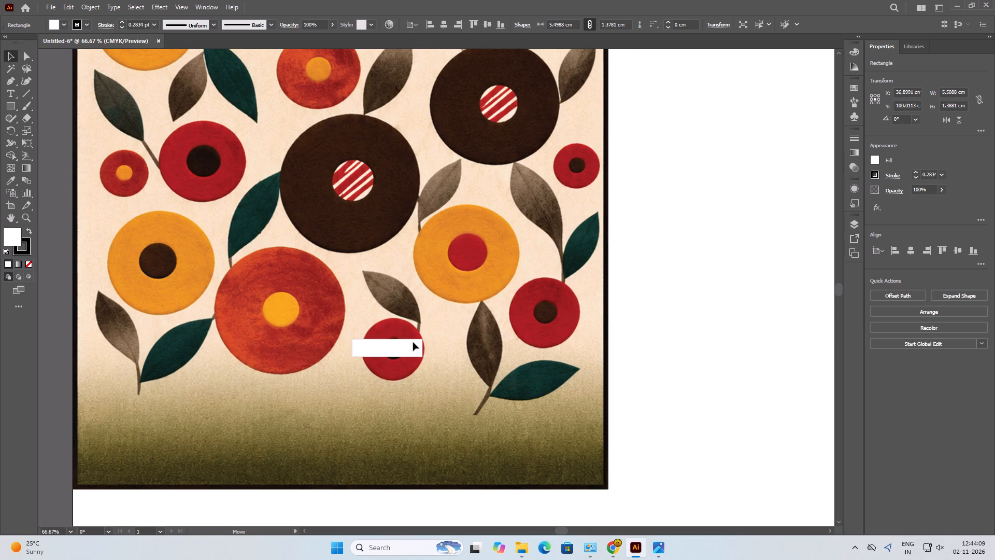
drag(413, 342, 419, 348)
click(419, 348)
click(430, 345)
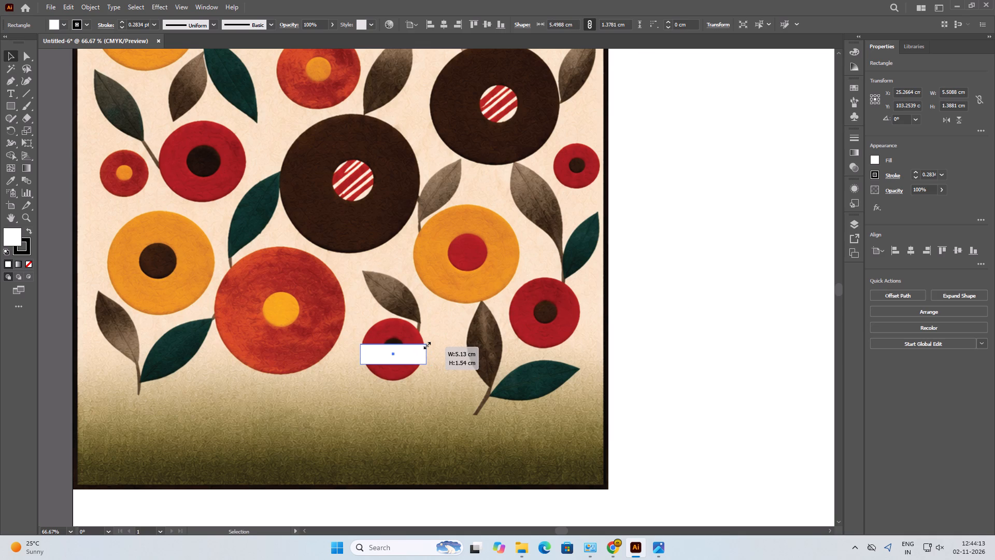
drag(430, 344, 426, 345)
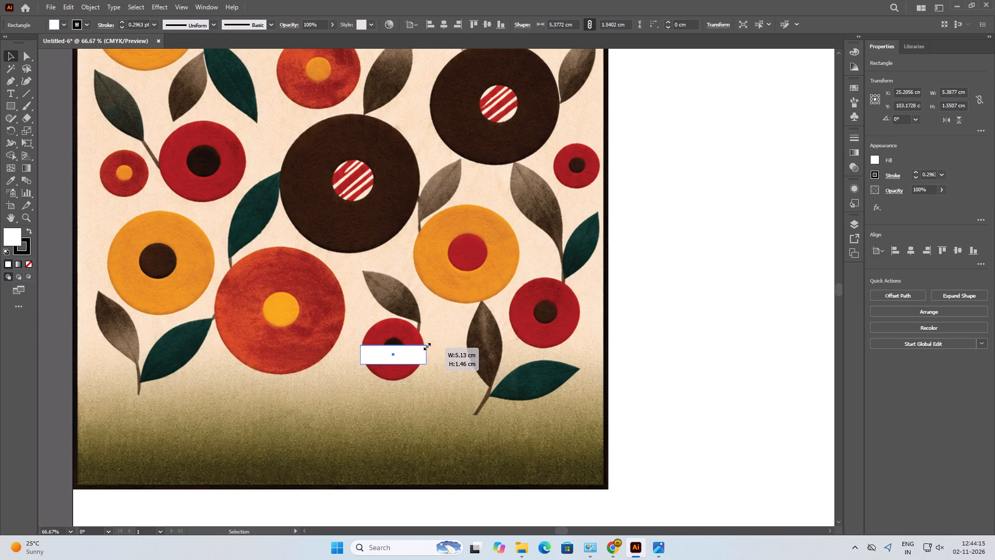
Fit the measuring rectangle to about 5.1 cm wide and compare it with the surrounding lower circles, ending at the small red circle by the left border.
drag(426, 345, 425, 346)
drag(420, 354, 573, 317)
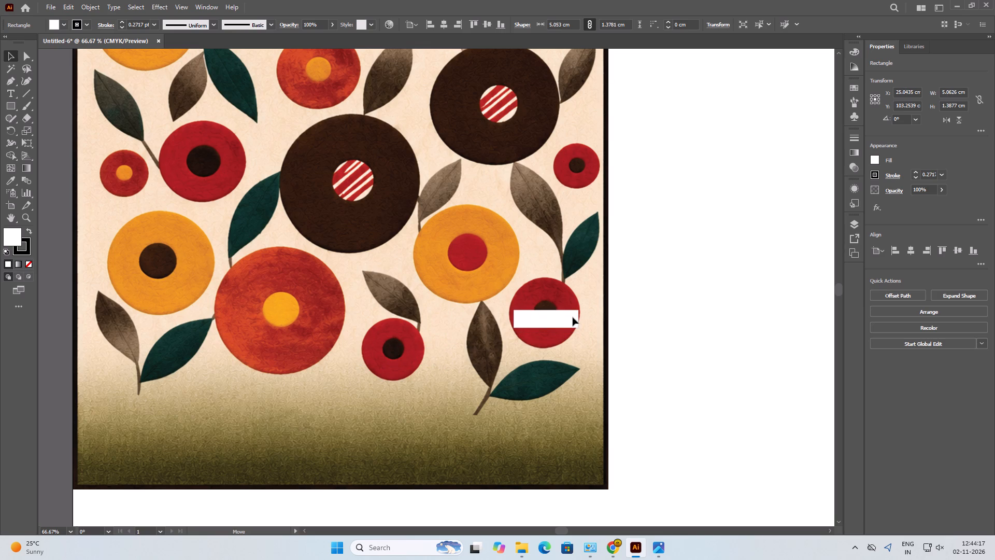
drag(573, 317, 606, 170)
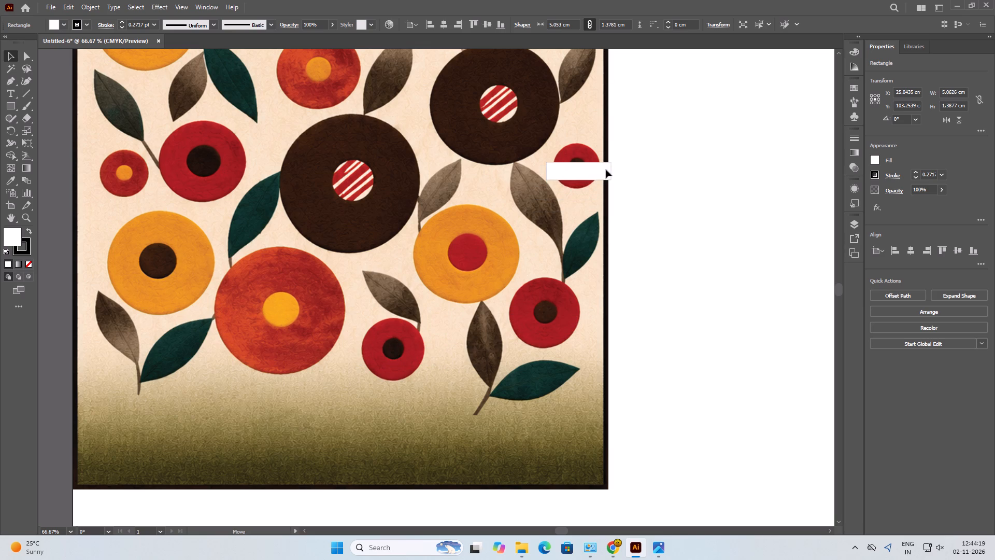
drag(606, 170, 206, 166)
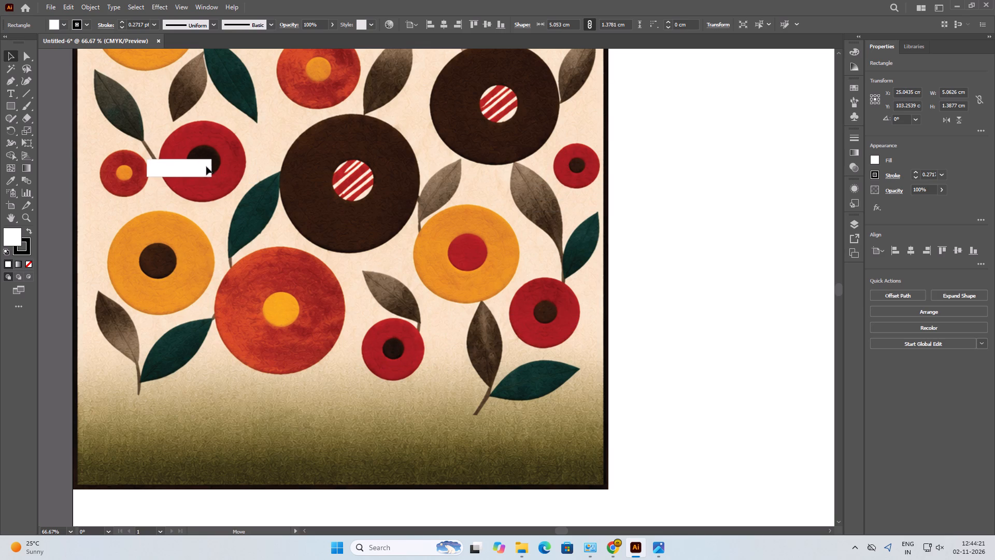
drag(206, 166, 177, 254)
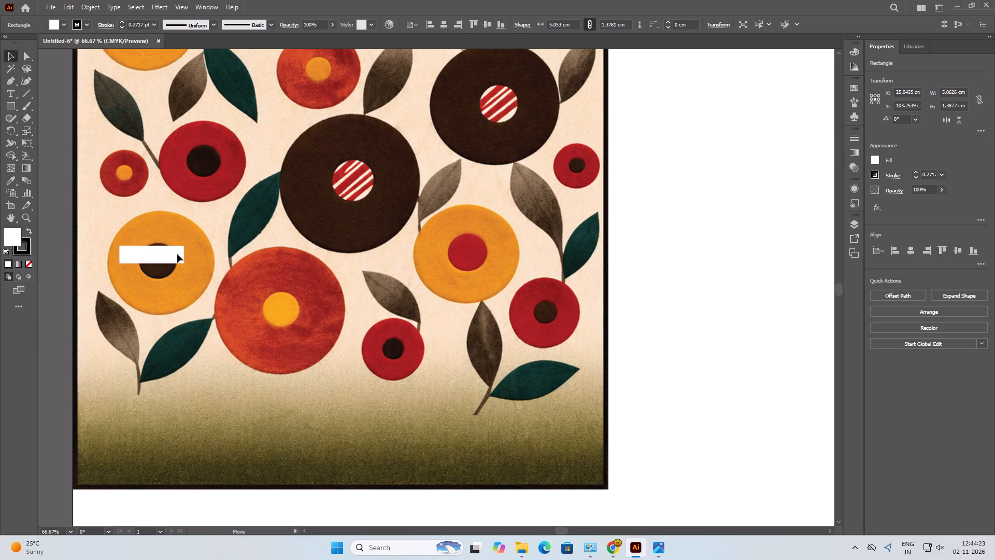
drag(177, 254, 169, 173)
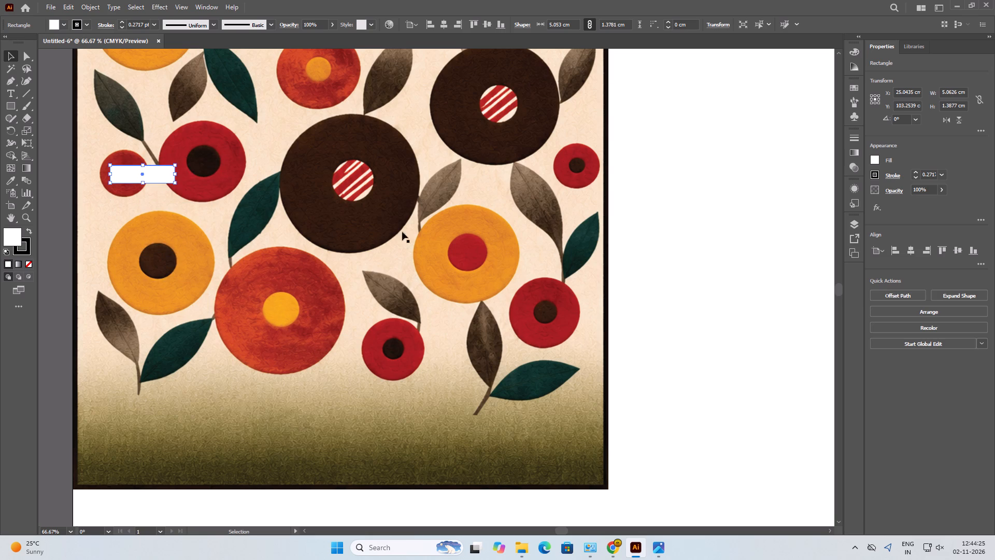
Examine the runner's lower motifs and switch to the photo viewer to check them against the Fornari 302 reference photo.
alt+scroll(490, 277, down, 4)
alt+scroll(476, 209, up, 3)
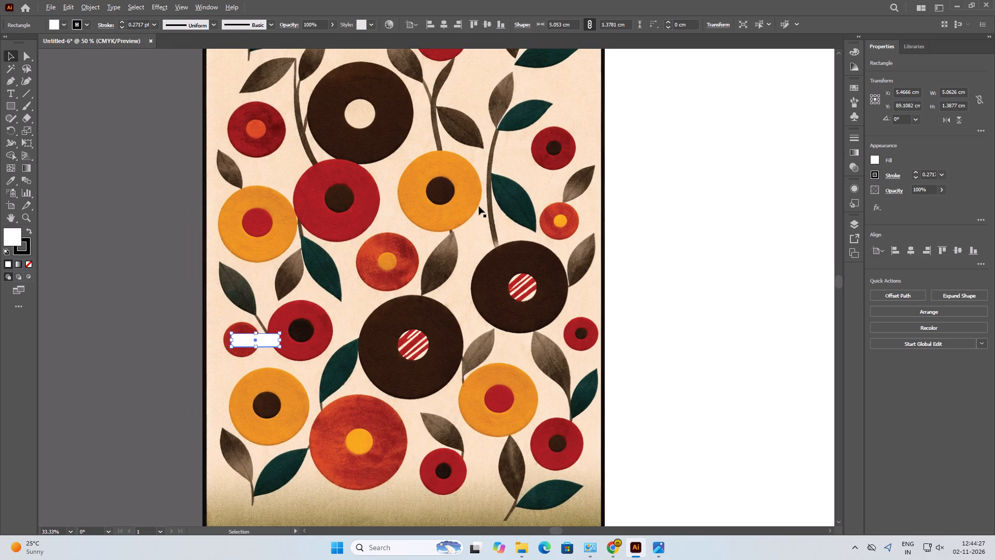
scroll(479, 213, up, 1)
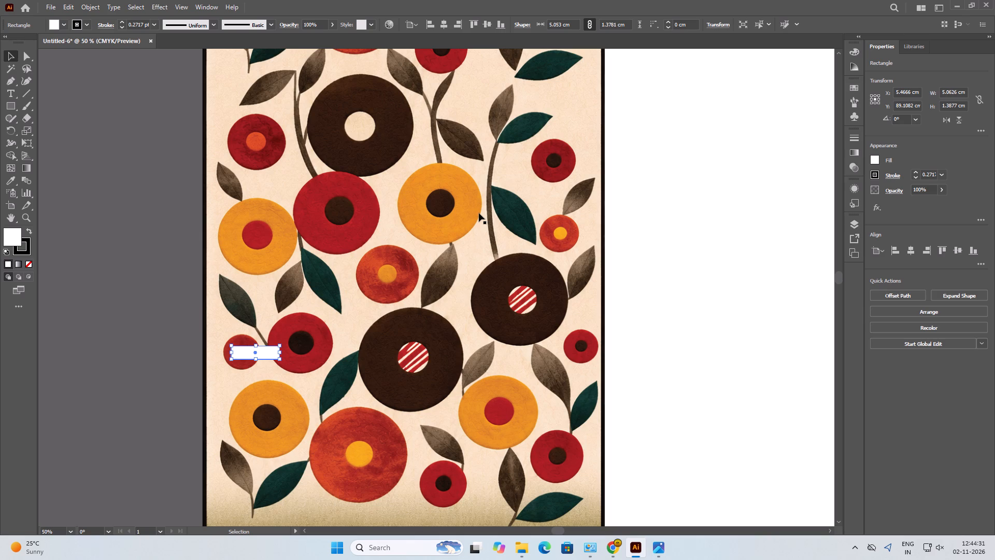
scroll(479, 213, down, 3)
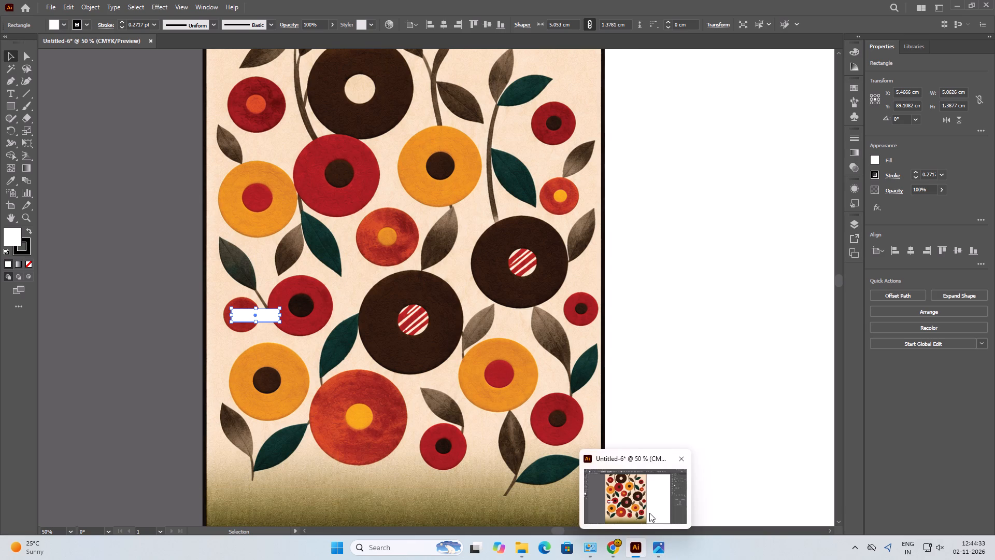
click(629, 484)
click(631, 502)
click(650, 554)
click(652, 501)
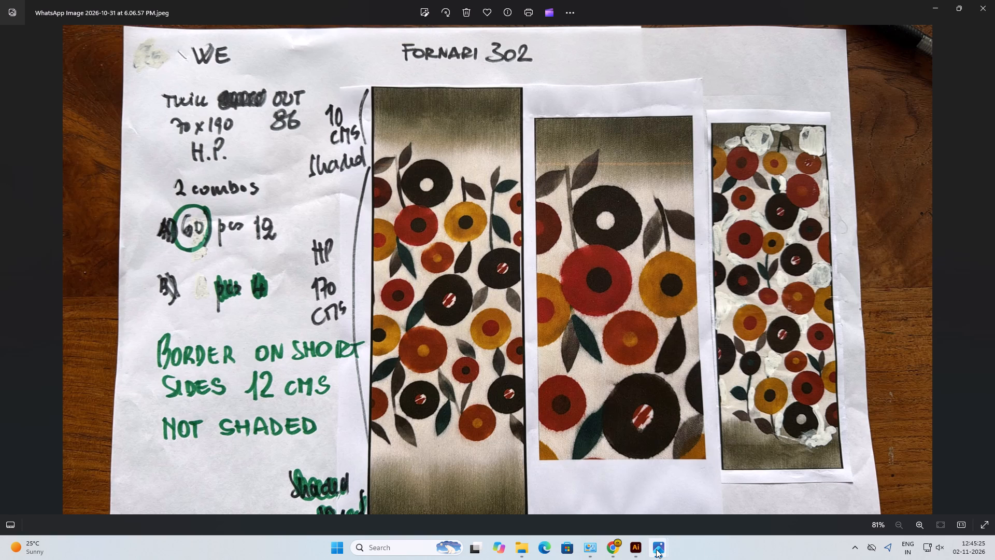
Close the fabric photo with the tape measure and the Fornari 302 swatch sheet photo in the Photos viewer.
click(715, 502)
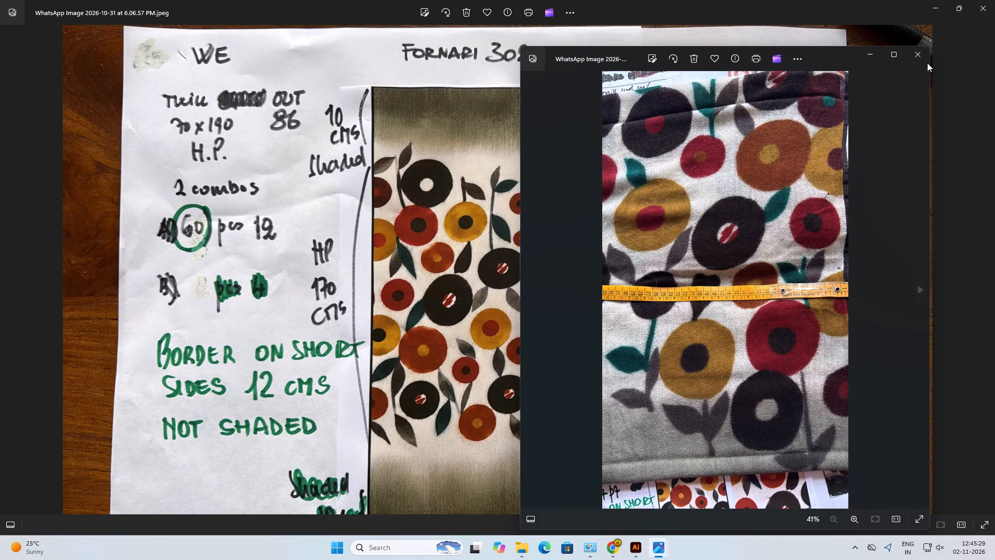
click(916, 54)
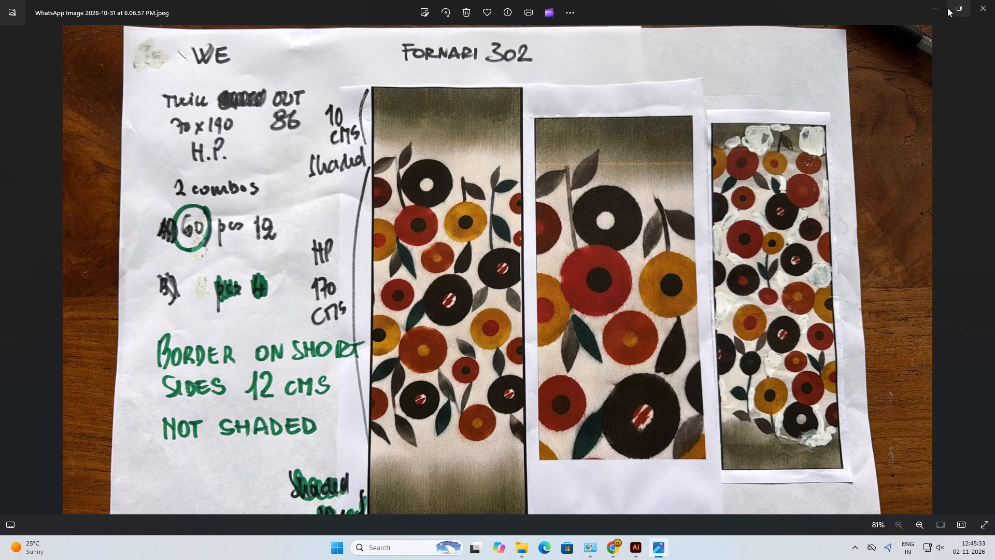
click(994, 8)
Switch to the ChatGPT conversation in Chrome and close the enlarged view of the generated runner image.
scroll(612, 362, down, 4)
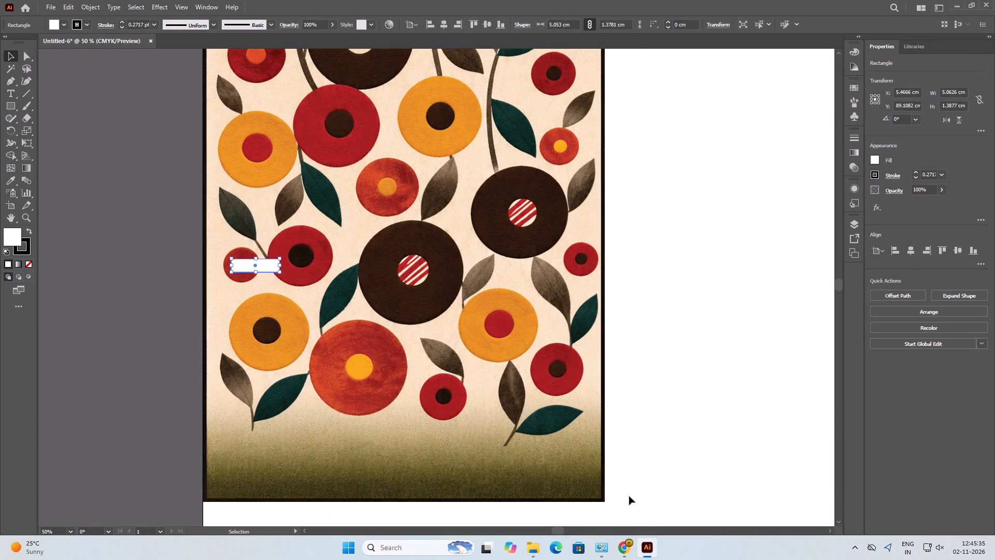
click(624, 554)
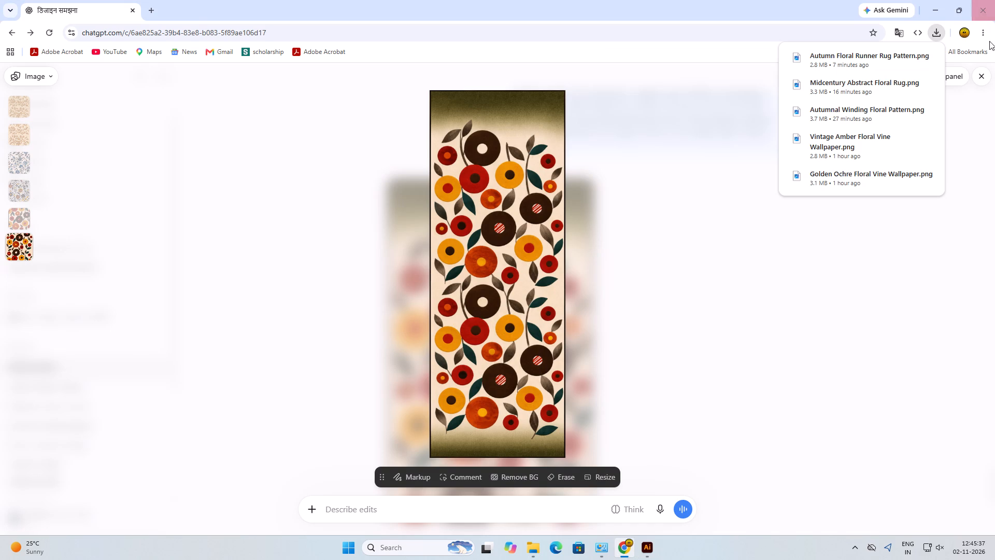
click(983, 73)
click(653, 281)
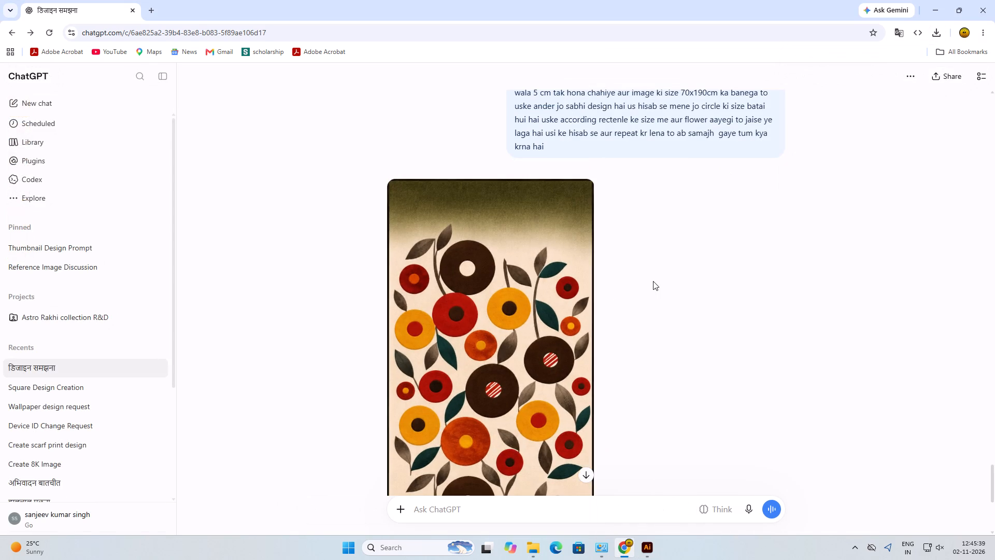